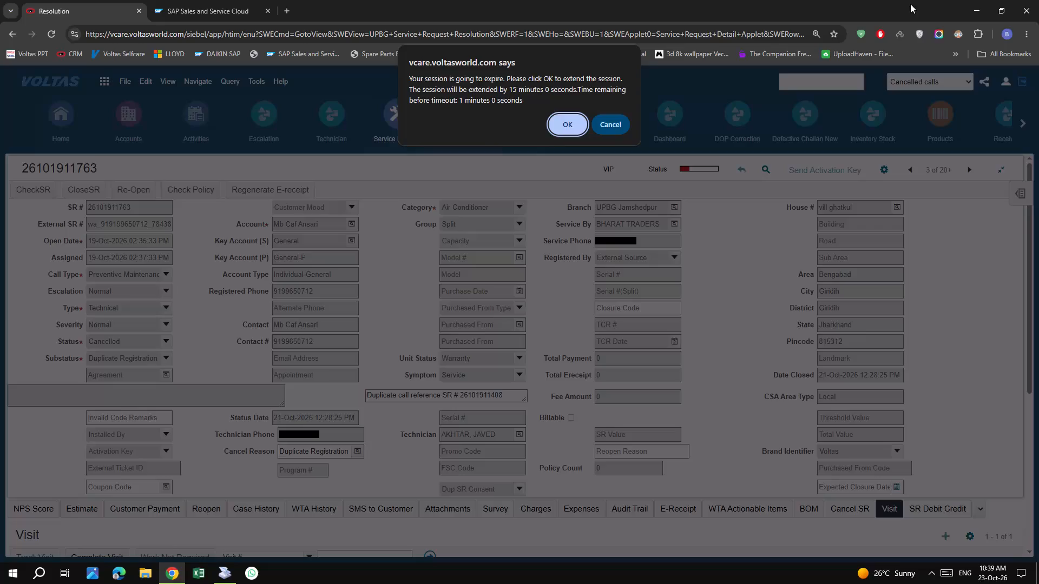
Open the bookmarked LLOYD site in a new browser tab to reach the Havells Customer Service Active Jobs list.
left_click(287, 16)
left_click(162, 52)
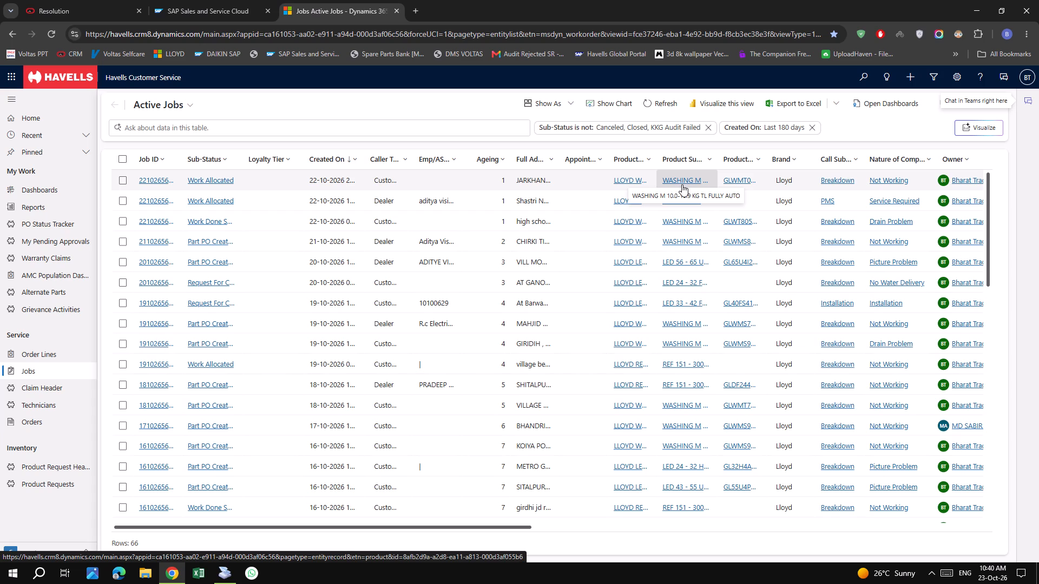
Open the first job in the Active Jobs list, the Lloyd washing machine breakdown, and copy its job number.
double_click(588, 182)
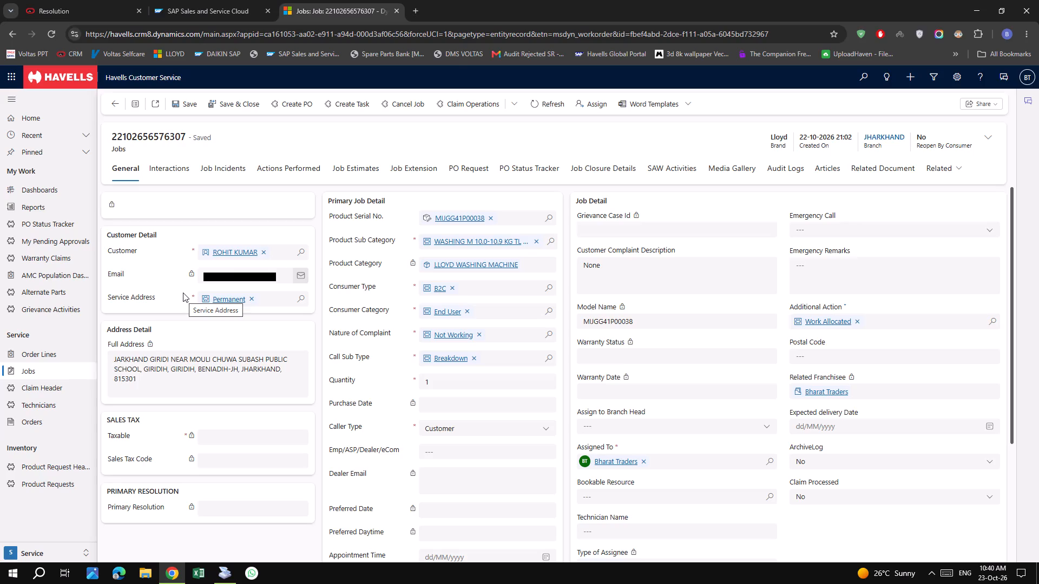
double_click(159, 139)
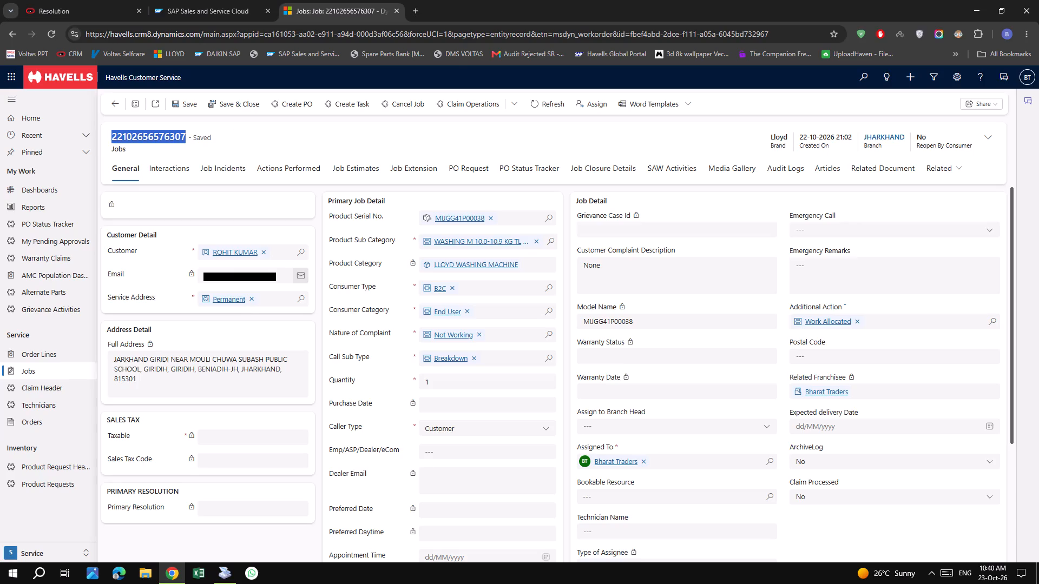
key("ctrl+c")
key("ctrl+c")
Open a new browser tab and enter the web.whatsapp.com address.
left_click_drag(432, 8, 425, 11)
left_click(413, 14)
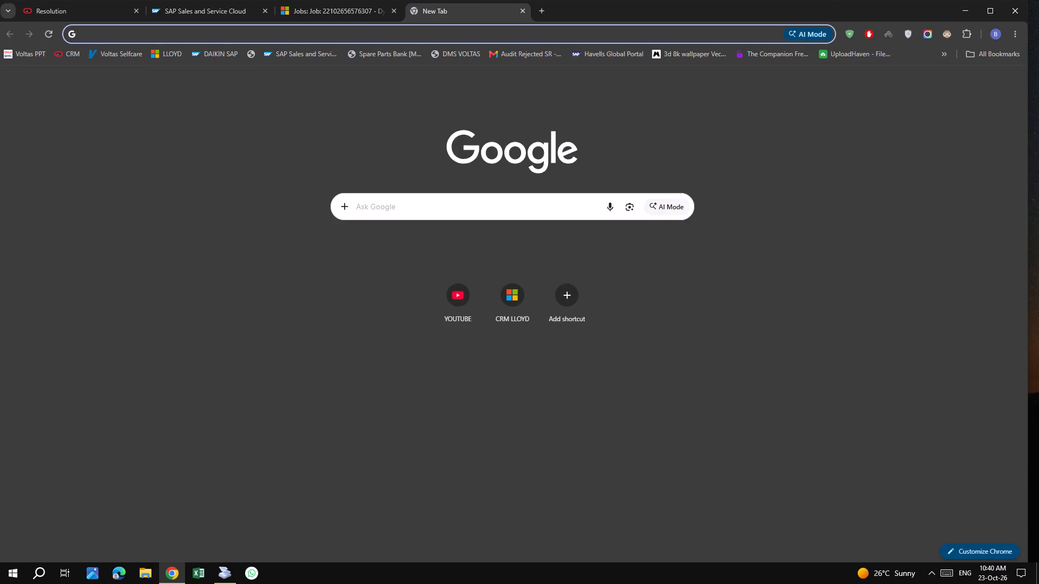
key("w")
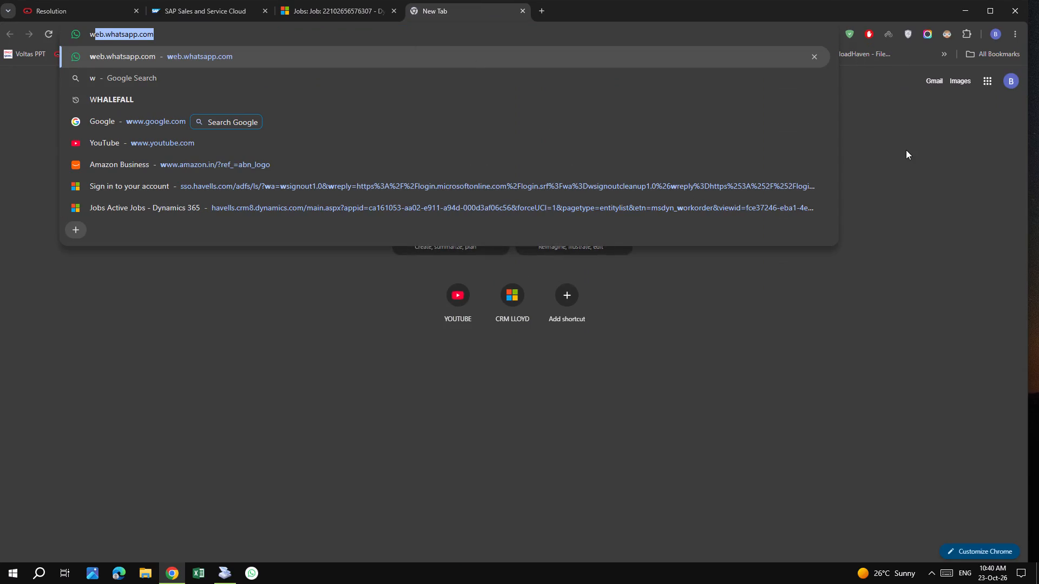
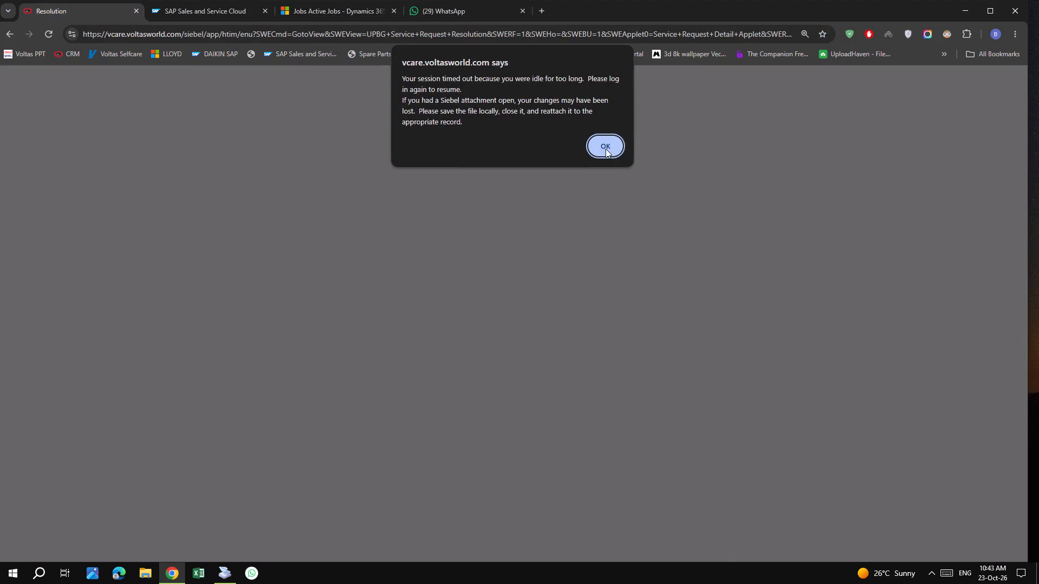
Dismiss the session timeout notice and log back in to Voltas CRM with the saved credentials.
left_click(606, 149)
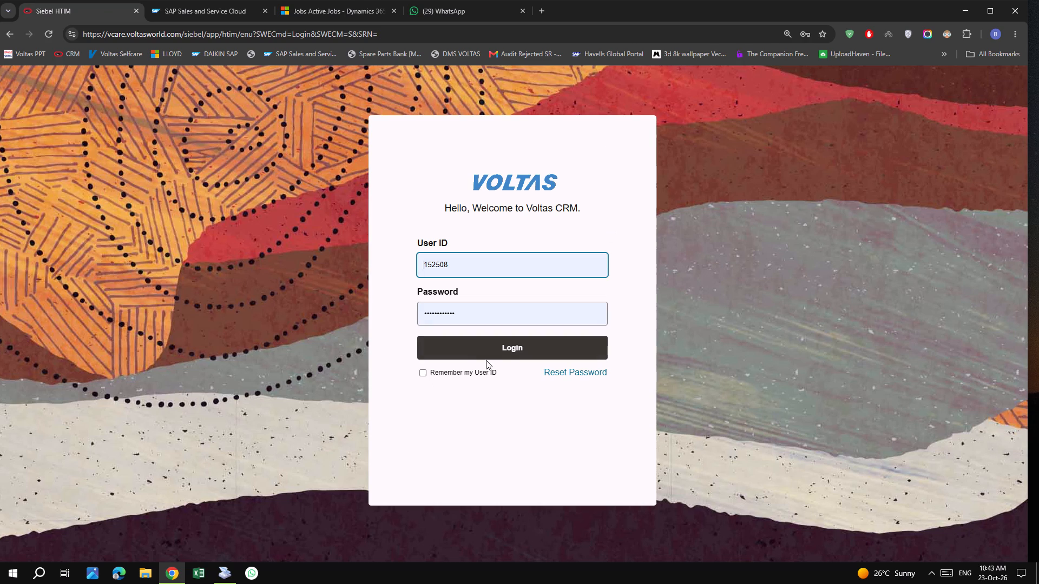
left_click(514, 346)
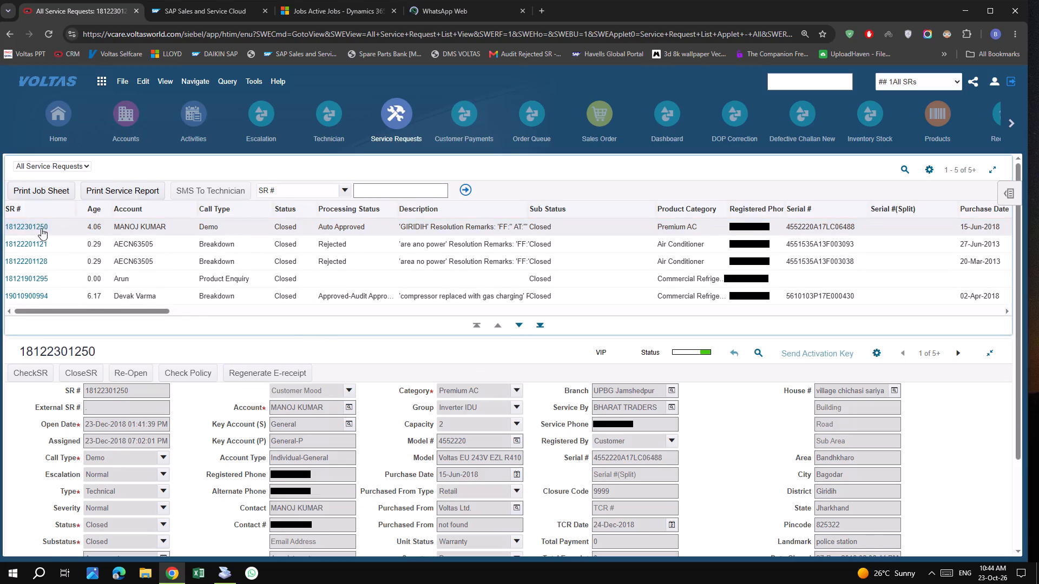
Sort the All Service Requests list by SR # in descending order so the newest requests come first.
left_click(14, 206)
left_click(36, 213)
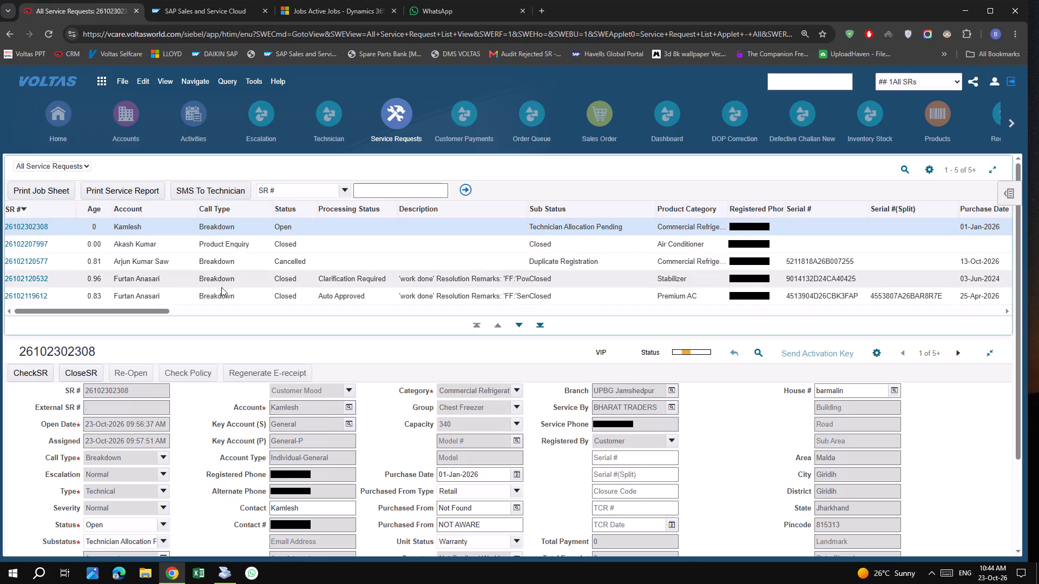
Filter the service request list with the saved query Open SRs.
scroll(517, 316, "down", 1)
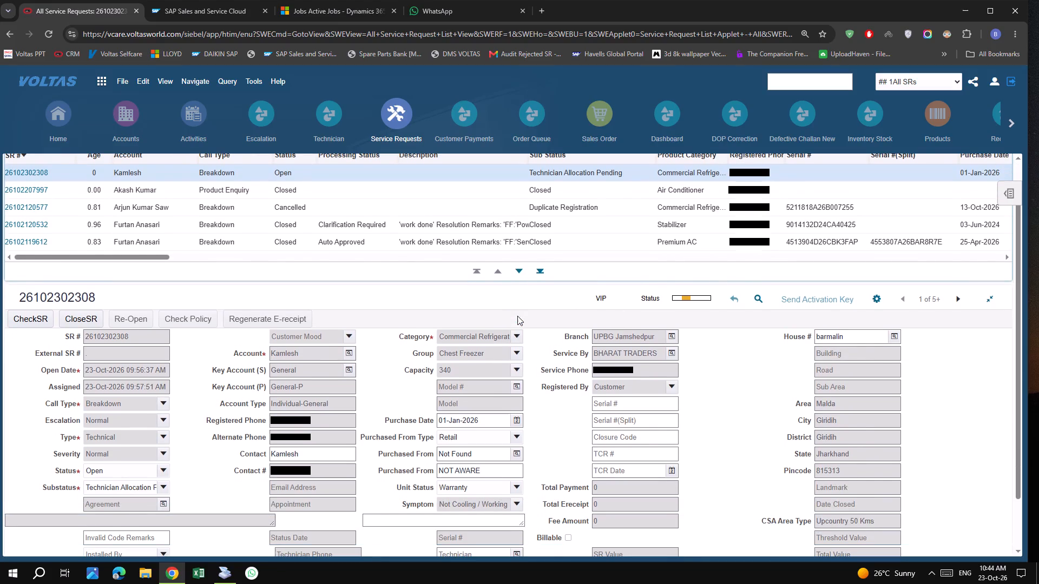
scroll(517, 316, "down", 1)
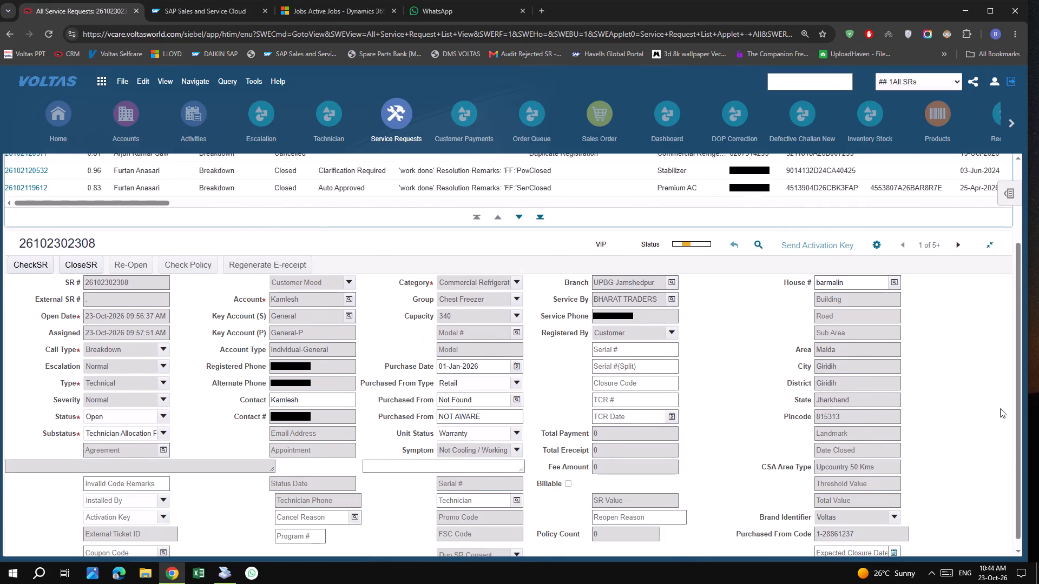
scroll(762, 358, "up", 7)
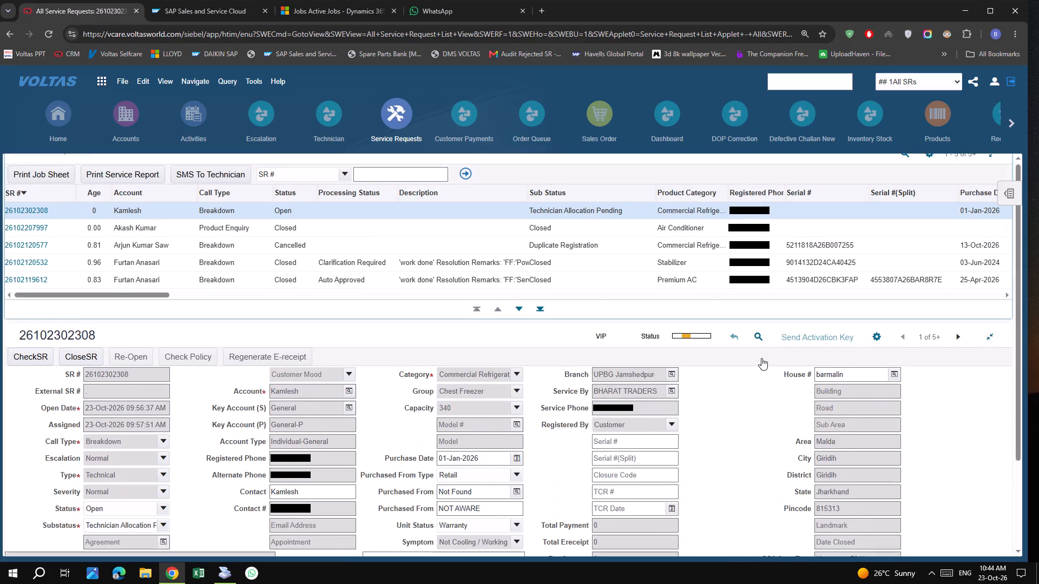
left_click(913, 75)
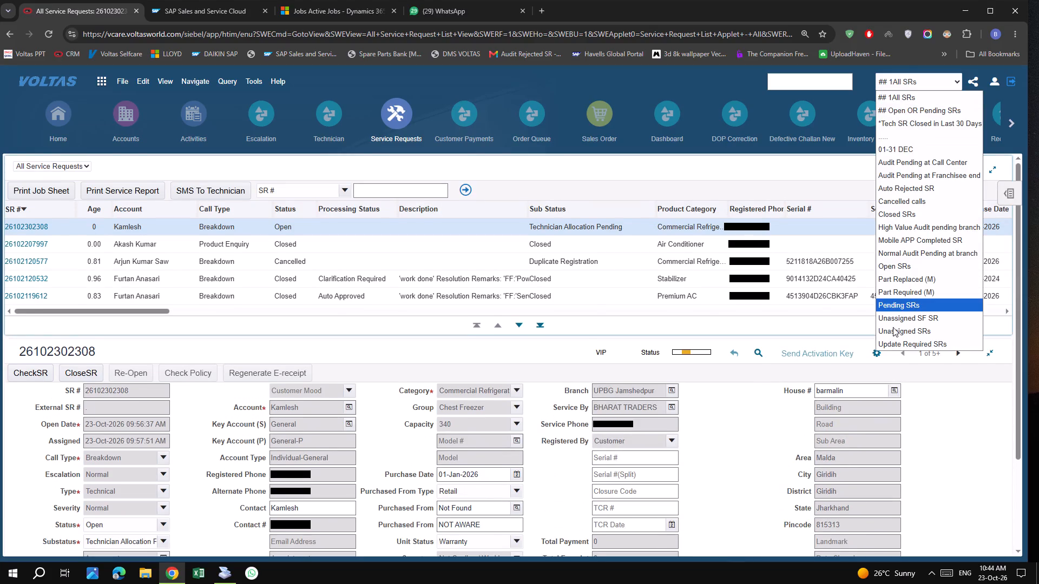
left_click(901, 264)
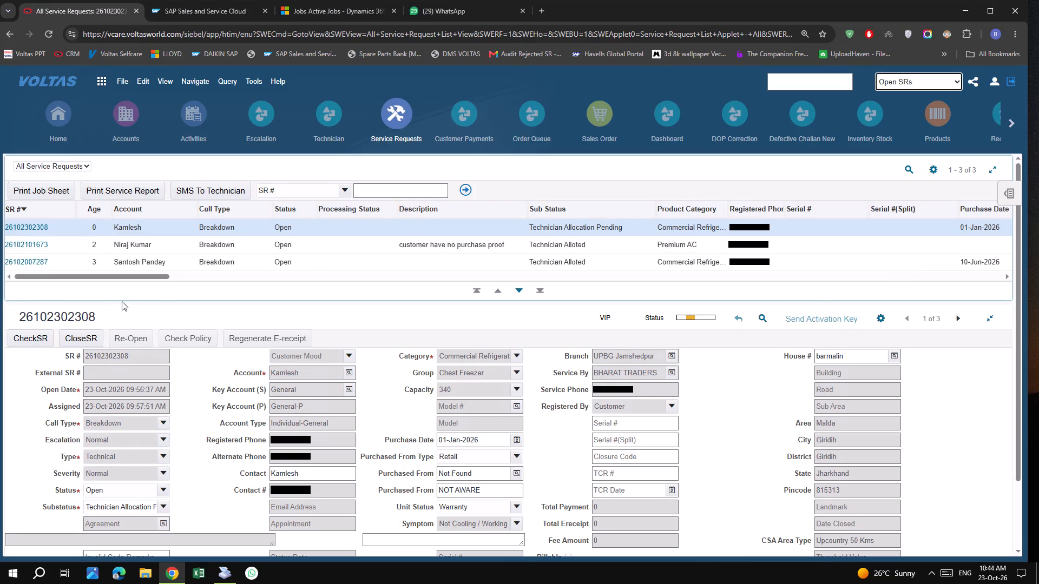
Examine the details of the three open service requests, ending on the newest one with technician allocation pending.
left_click(330, 243)
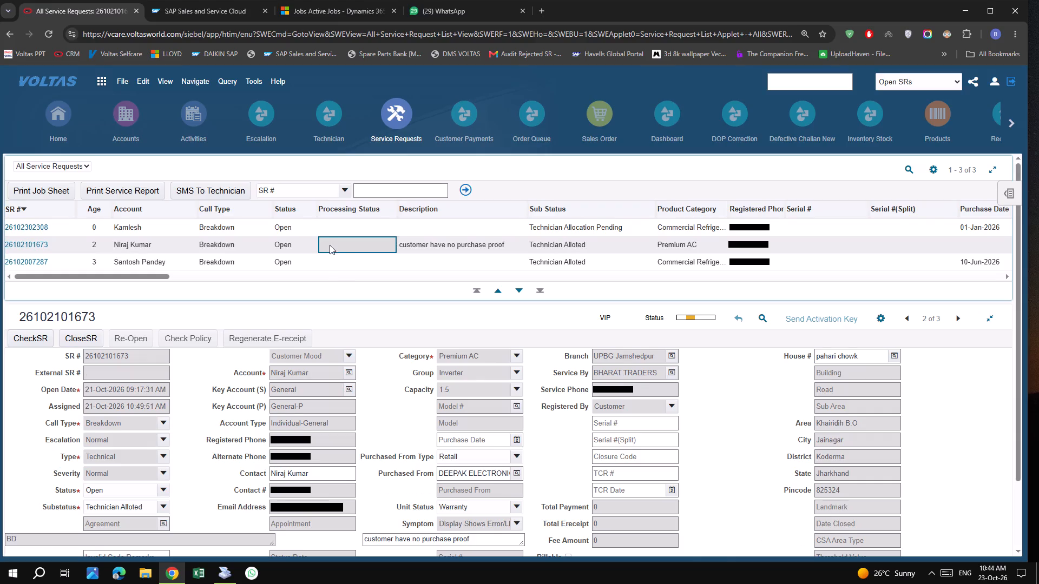
left_click(335, 267)
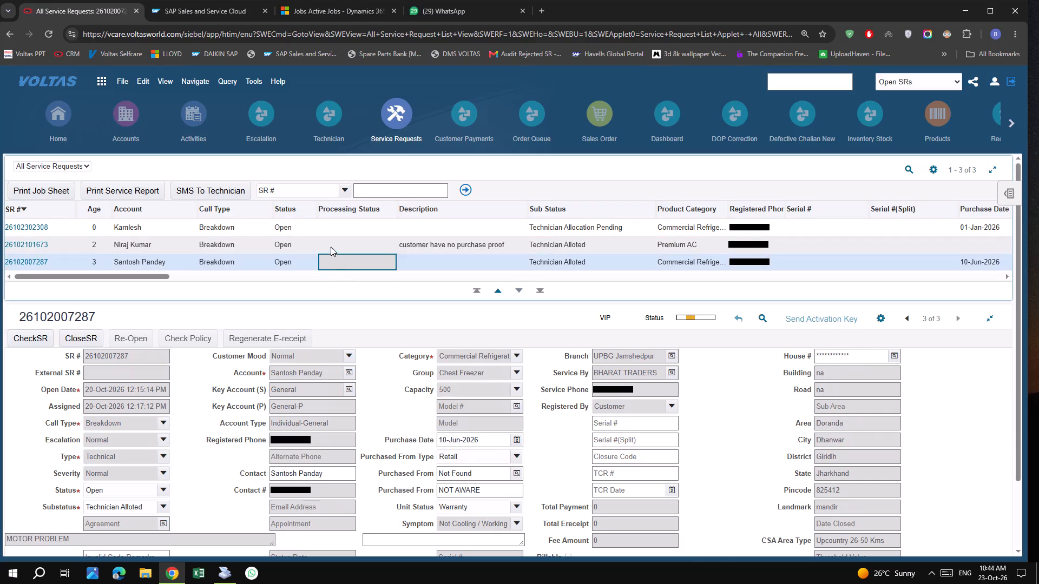
left_click(330, 233)
scroll(326, 237, "up", 3)
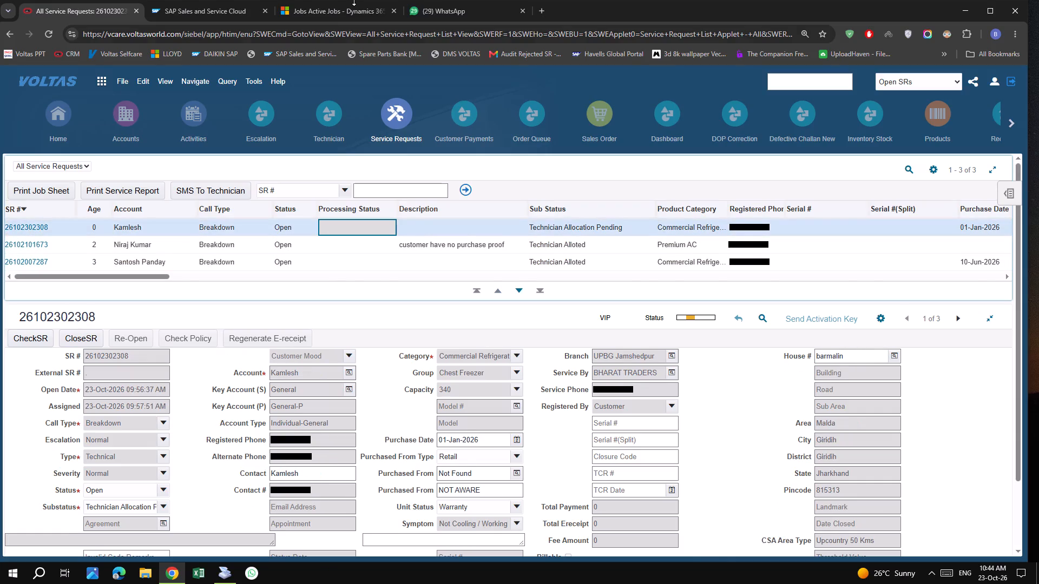
Switch to the Havells Active Jobs list and open the Work Allocated PMS job for the Lloyd split air conditioner.
left_click(354, 12)
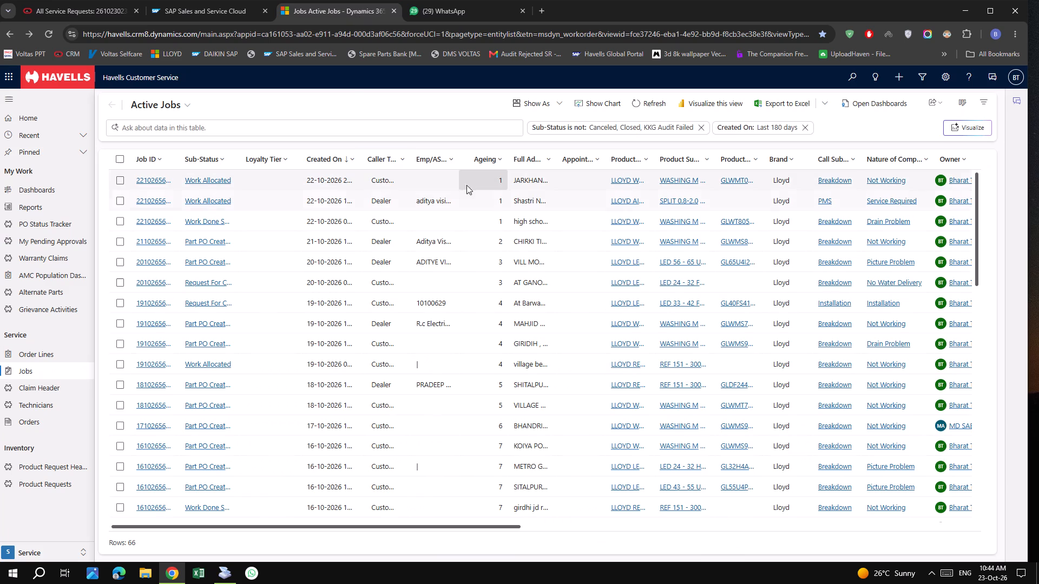
left_click(472, 205)
double_click(471, 204)
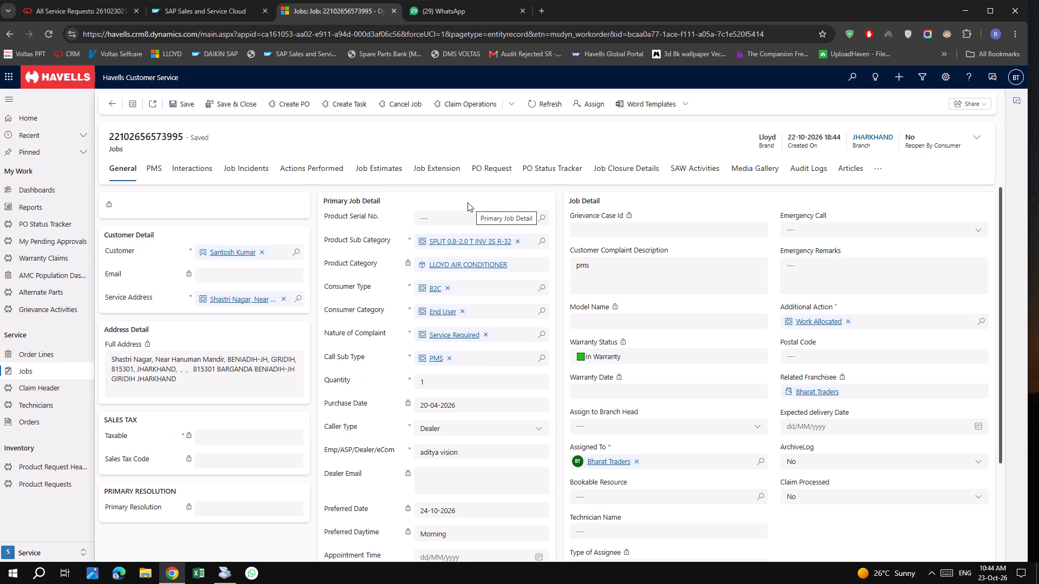
Select the job number in the heading of the PMS job record.
double_click(173, 142)
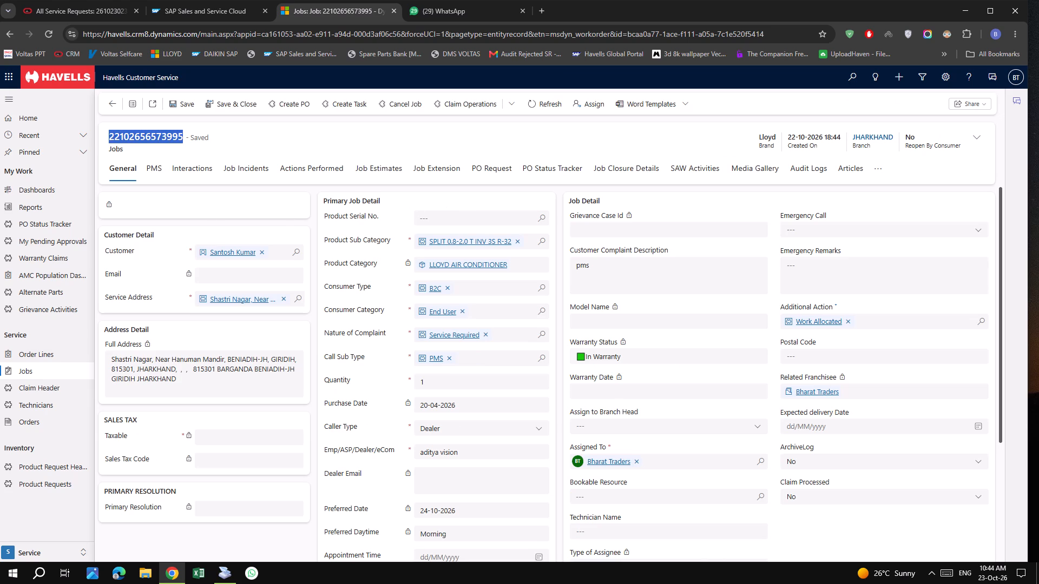
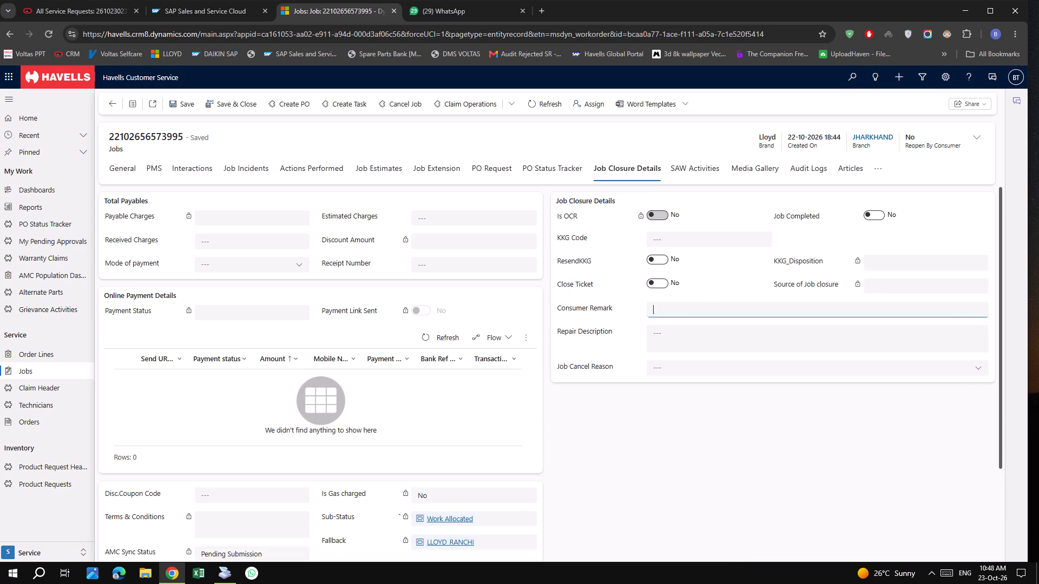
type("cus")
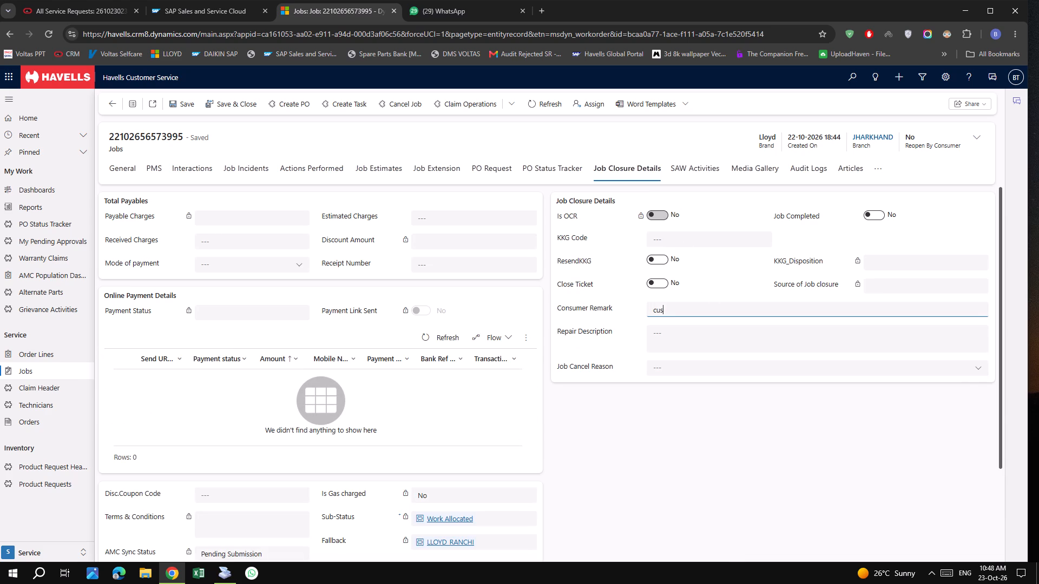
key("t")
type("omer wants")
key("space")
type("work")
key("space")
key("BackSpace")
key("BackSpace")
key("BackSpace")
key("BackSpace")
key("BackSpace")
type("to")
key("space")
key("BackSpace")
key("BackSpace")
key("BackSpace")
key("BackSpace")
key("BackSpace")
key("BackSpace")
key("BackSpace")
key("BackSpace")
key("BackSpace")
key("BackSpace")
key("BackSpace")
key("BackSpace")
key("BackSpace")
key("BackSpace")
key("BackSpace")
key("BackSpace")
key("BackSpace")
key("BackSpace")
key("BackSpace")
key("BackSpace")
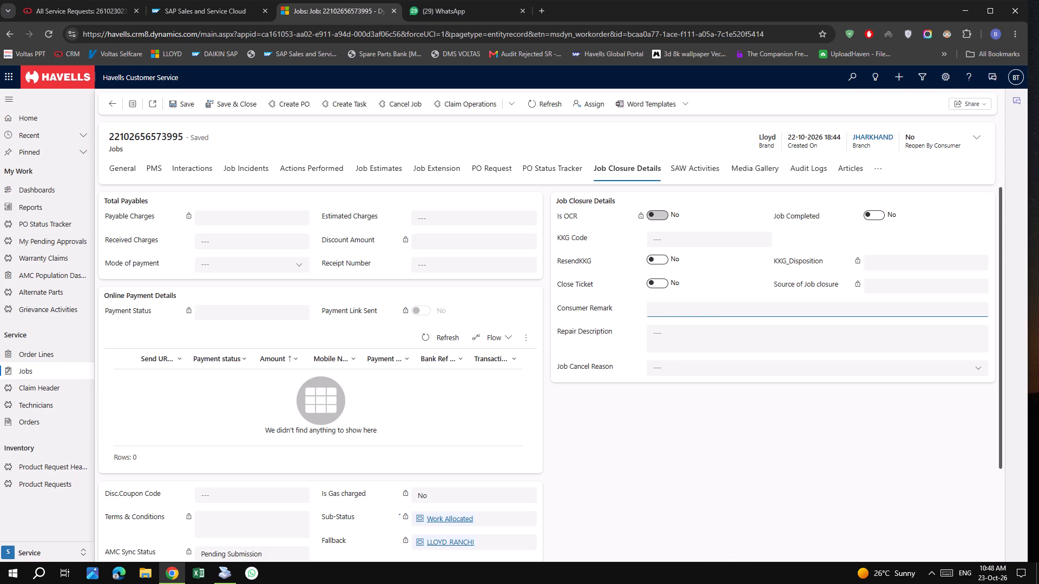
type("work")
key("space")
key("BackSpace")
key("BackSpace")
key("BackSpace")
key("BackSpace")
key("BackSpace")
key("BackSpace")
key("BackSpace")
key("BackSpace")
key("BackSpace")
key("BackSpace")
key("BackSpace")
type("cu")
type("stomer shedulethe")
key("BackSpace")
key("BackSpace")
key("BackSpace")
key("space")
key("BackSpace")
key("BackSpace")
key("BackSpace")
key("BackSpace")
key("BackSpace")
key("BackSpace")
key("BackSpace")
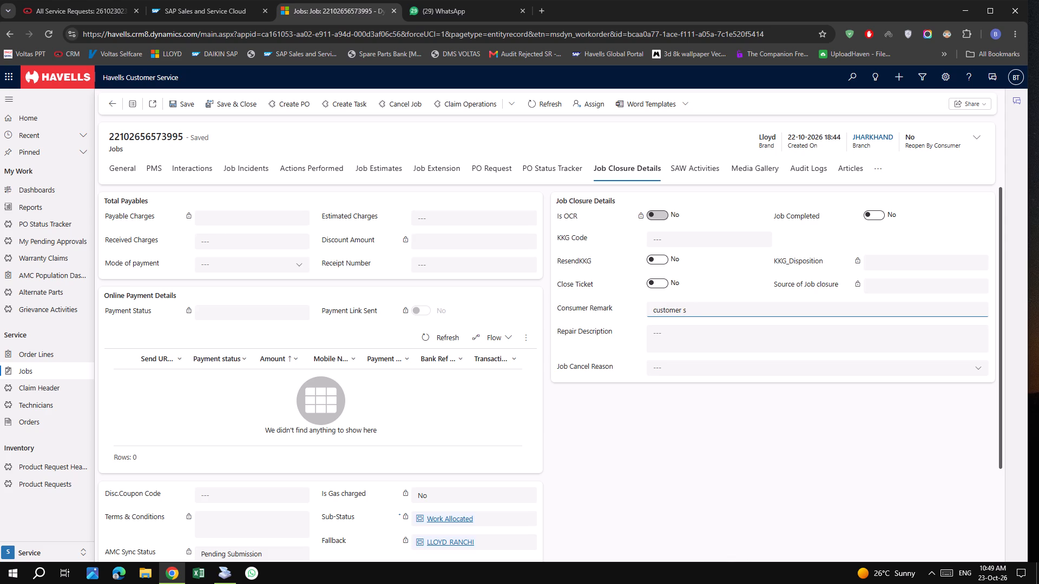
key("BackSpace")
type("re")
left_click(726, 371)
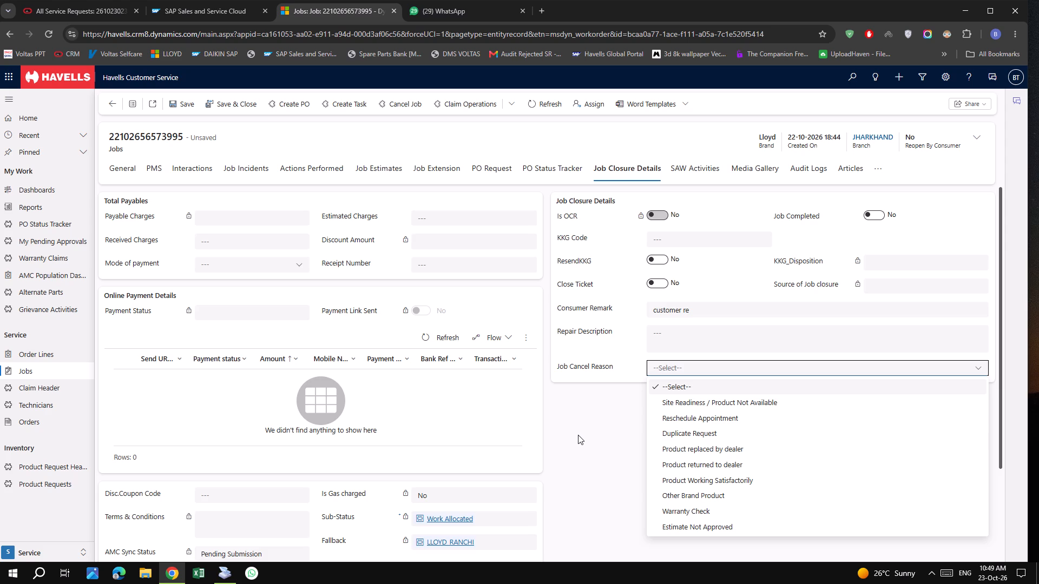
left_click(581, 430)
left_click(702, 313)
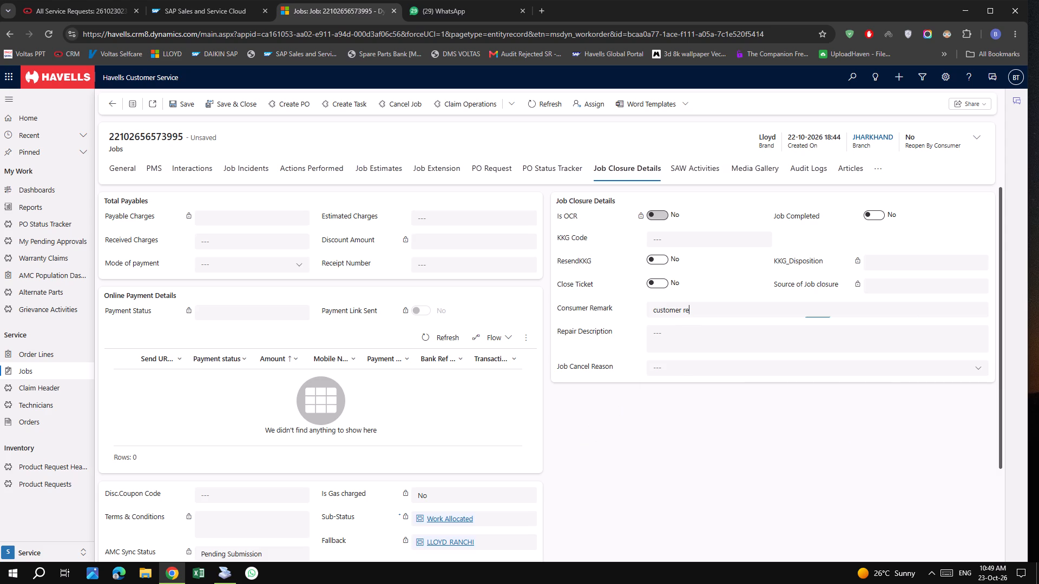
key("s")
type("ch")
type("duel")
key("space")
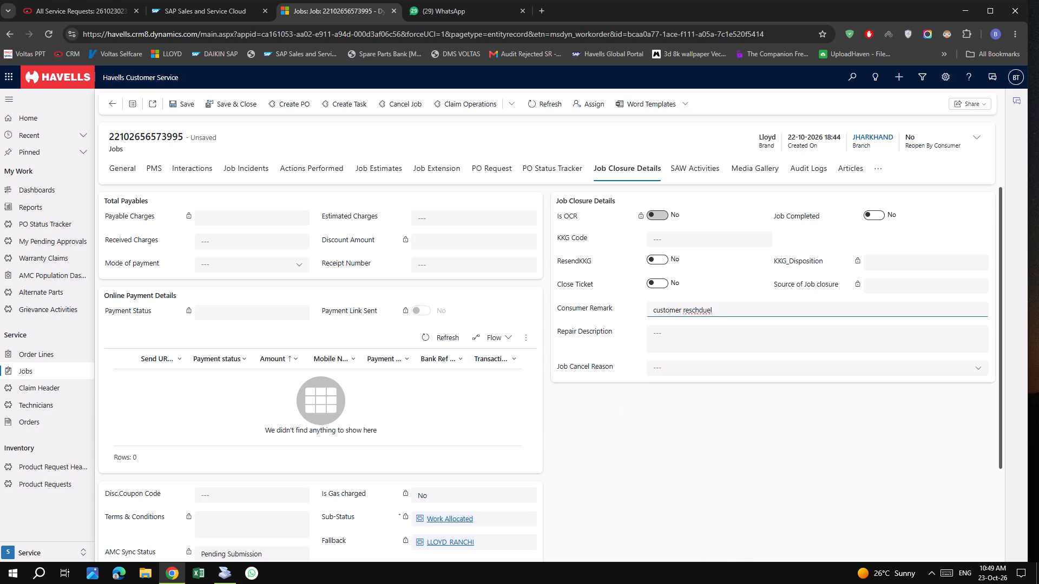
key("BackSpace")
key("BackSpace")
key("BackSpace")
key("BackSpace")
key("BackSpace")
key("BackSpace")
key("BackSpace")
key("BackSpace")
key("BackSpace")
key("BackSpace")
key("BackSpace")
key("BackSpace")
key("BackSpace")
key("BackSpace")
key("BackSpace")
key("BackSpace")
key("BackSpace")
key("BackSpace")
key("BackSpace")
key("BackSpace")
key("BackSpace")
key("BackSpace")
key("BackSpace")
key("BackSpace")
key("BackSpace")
left_click(124, 166)
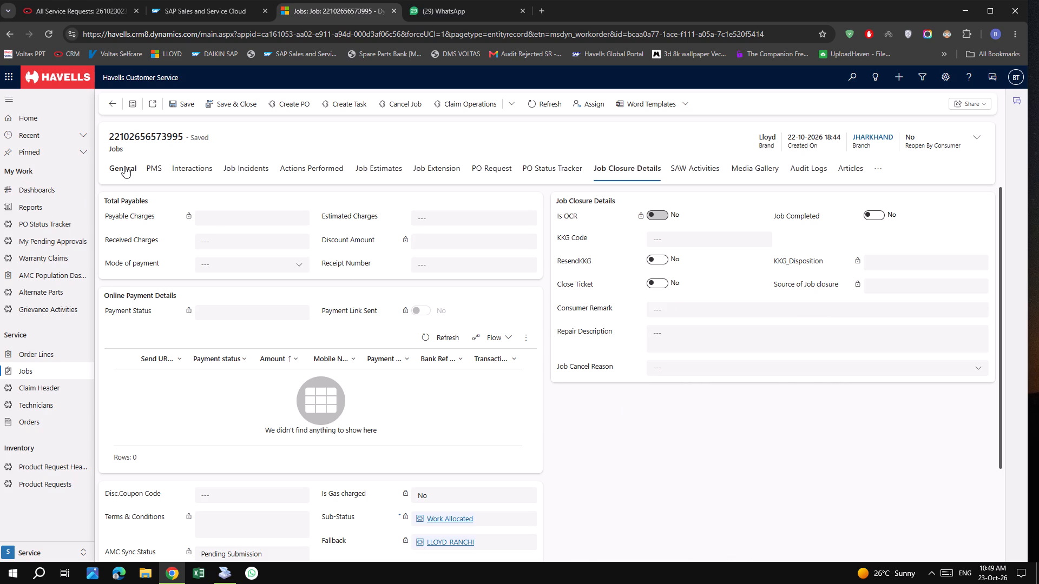
left_click(109, 105)
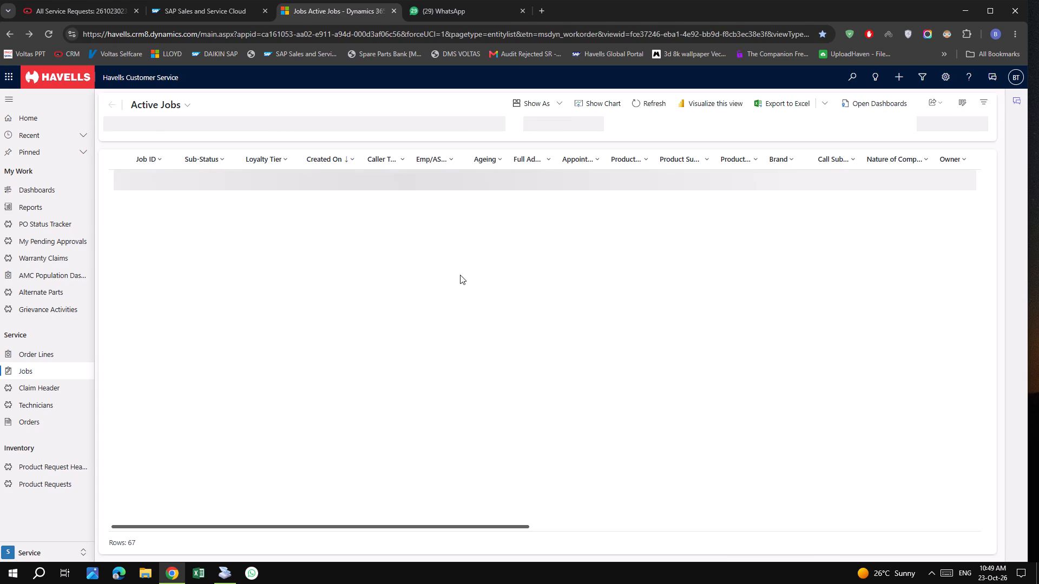
Open the newest Work Allocated job in the Active Jobs list, the LED 43 - 55 installation created on 23-10-2026.
scroll(460, 275, "up", 4)
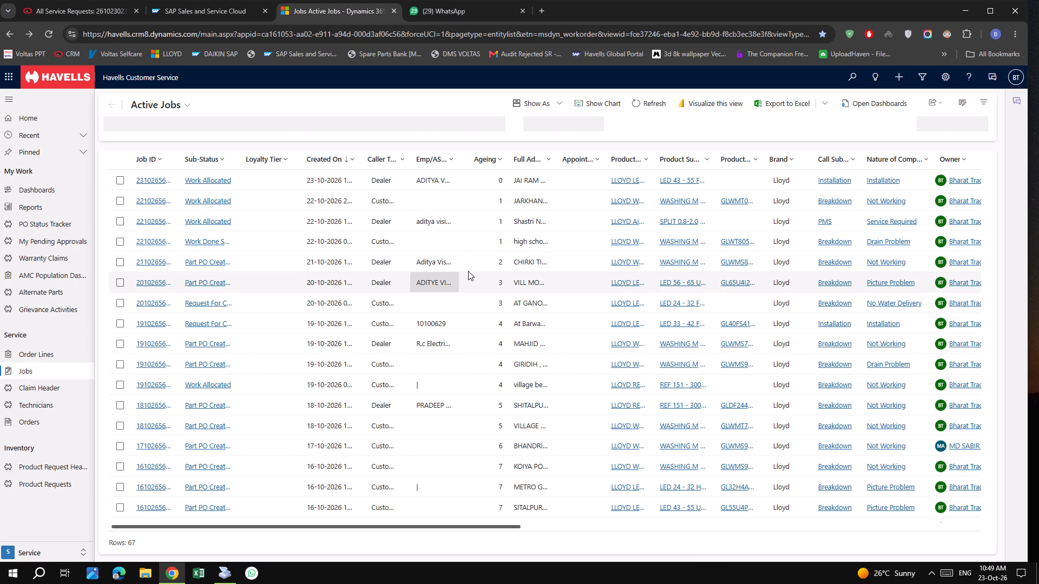
scroll(468, 271, "up", 5)
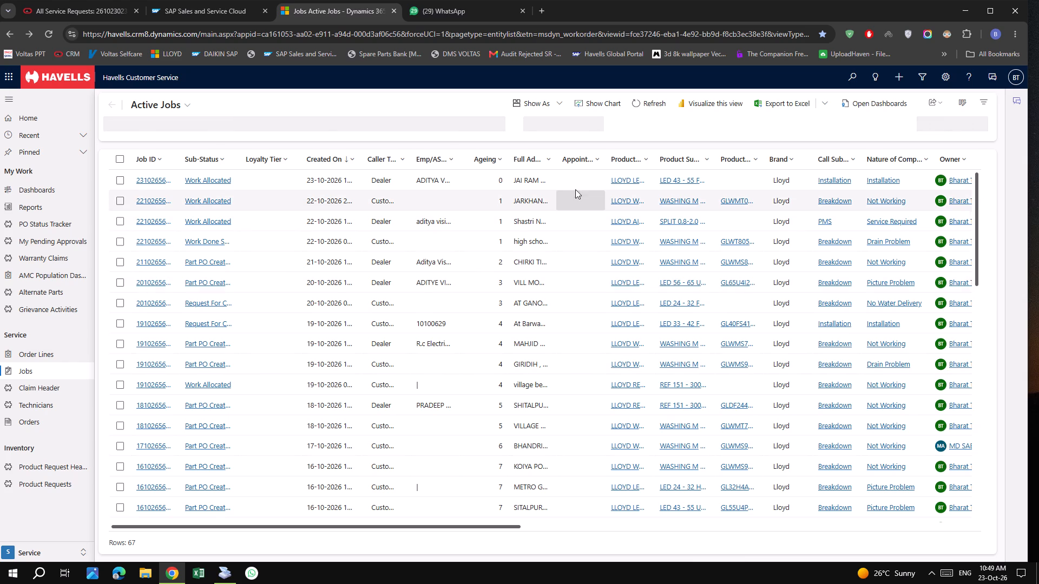
triple_click(568, 179)
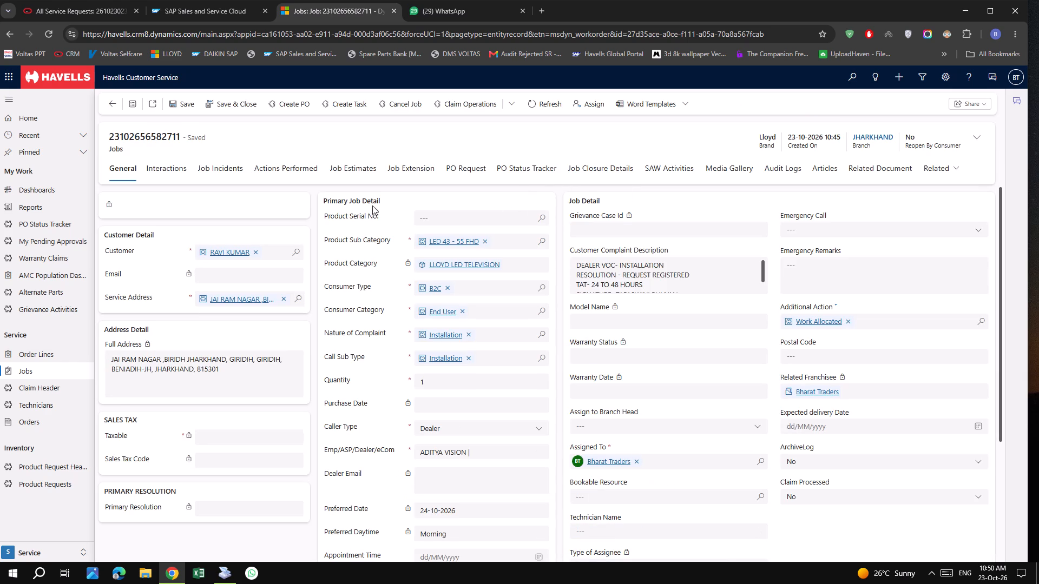
double_click(154, 137)
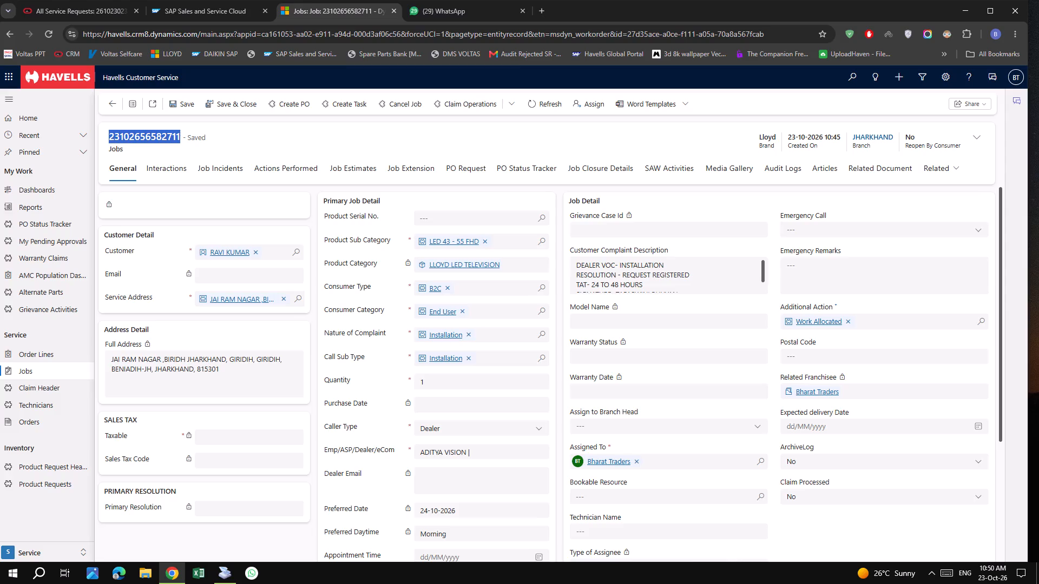
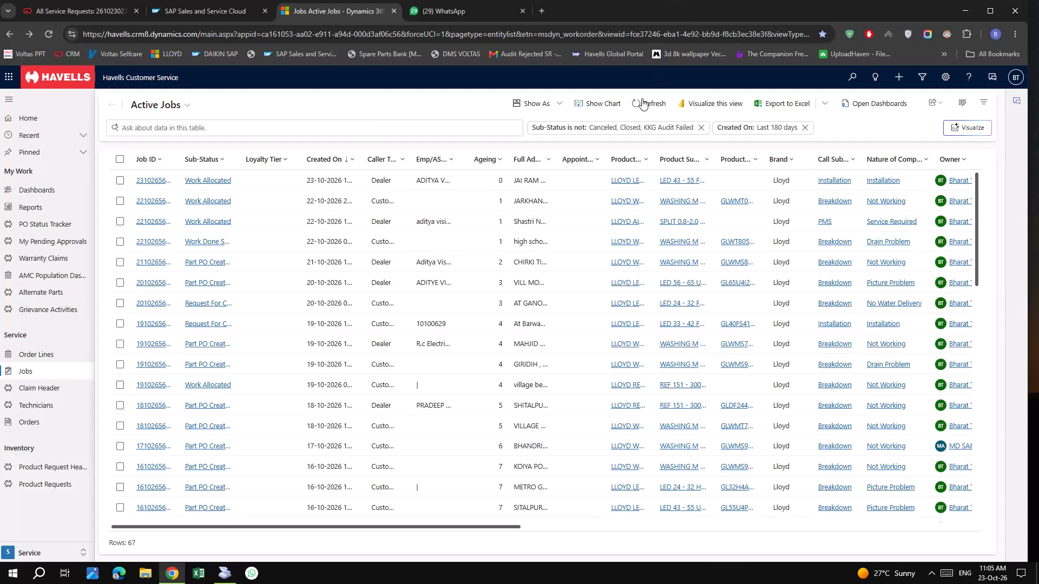
Refresh the Active Jobs list in the Lloyd service portal.
left_click(640, 102)
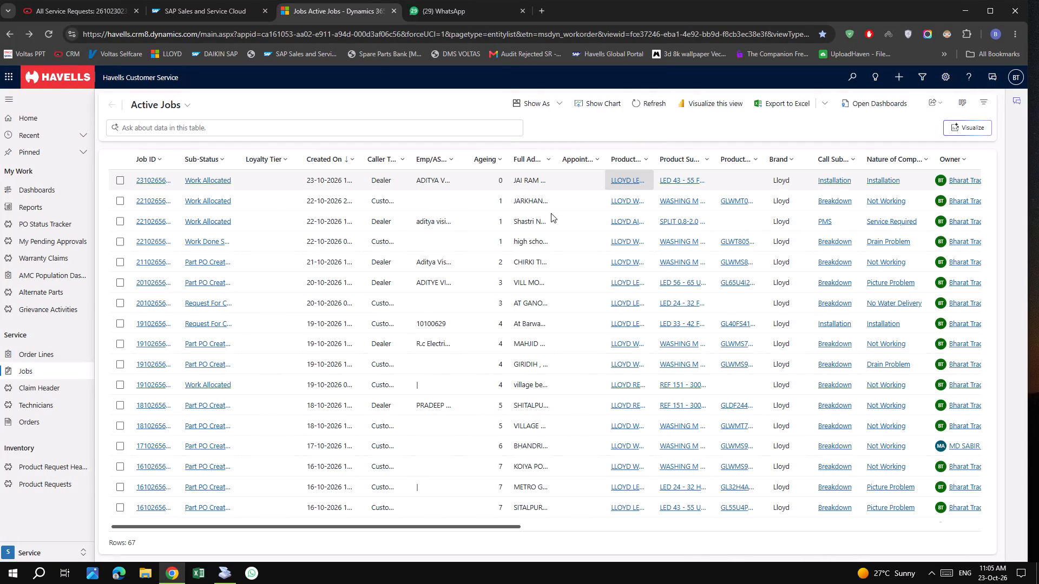
scroll(538, 204, "up", 3)
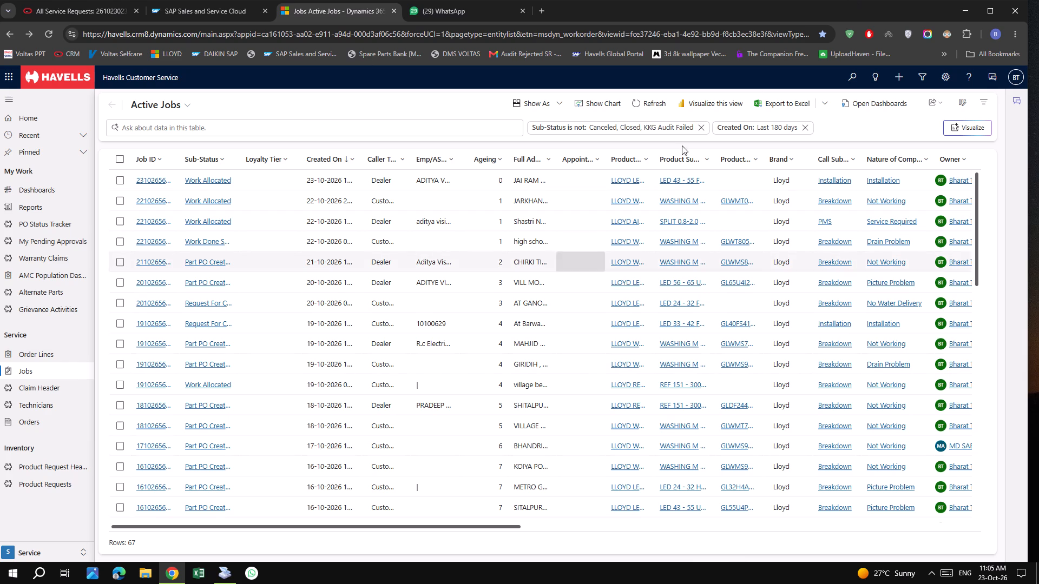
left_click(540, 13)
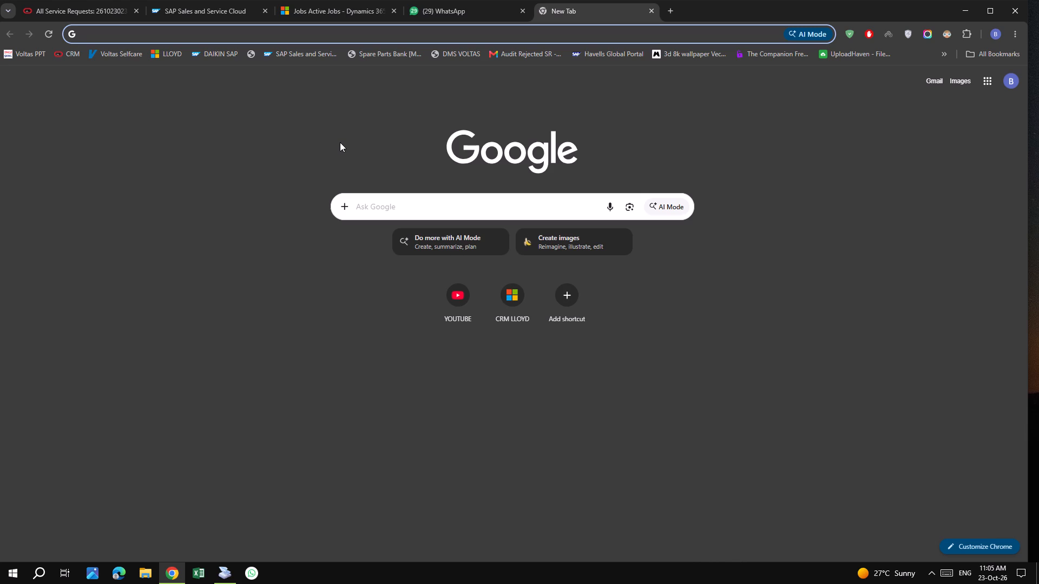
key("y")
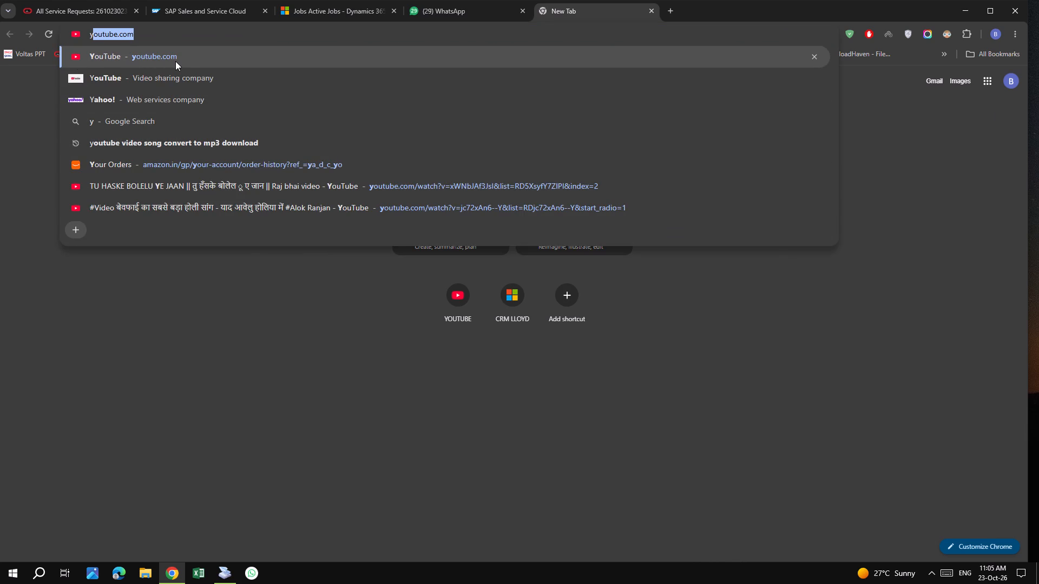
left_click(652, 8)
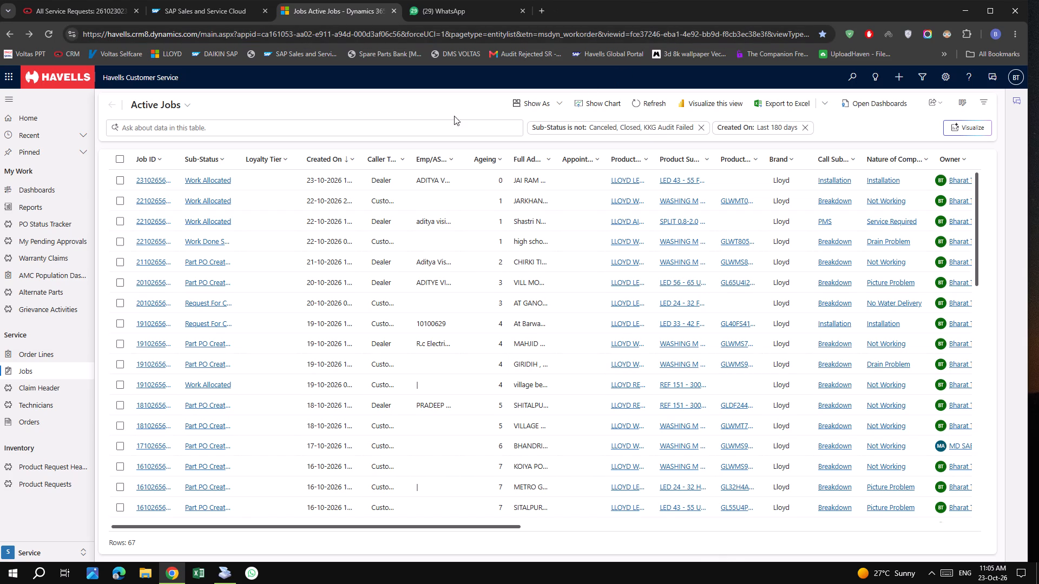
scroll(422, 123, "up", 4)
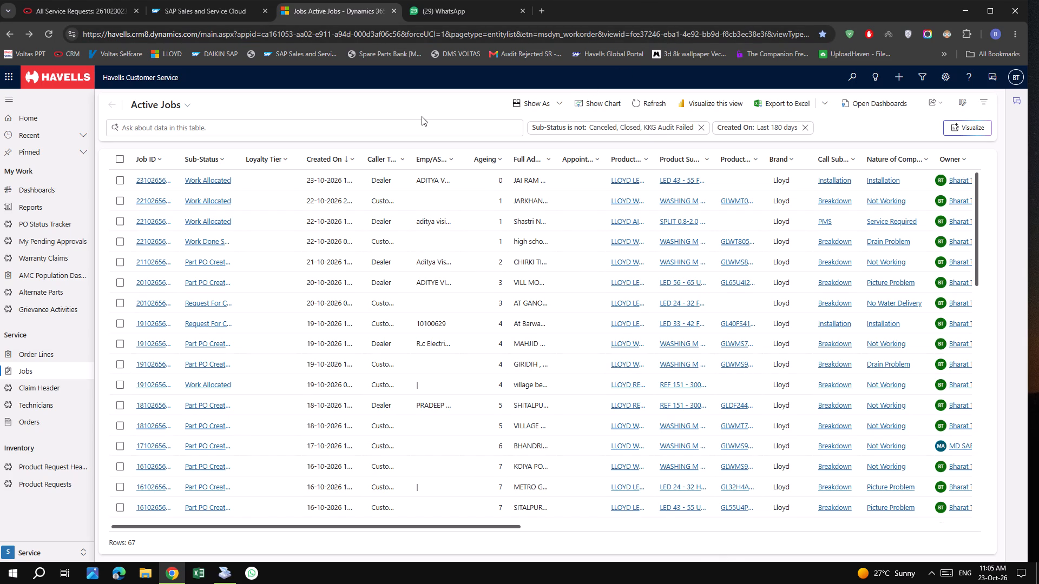
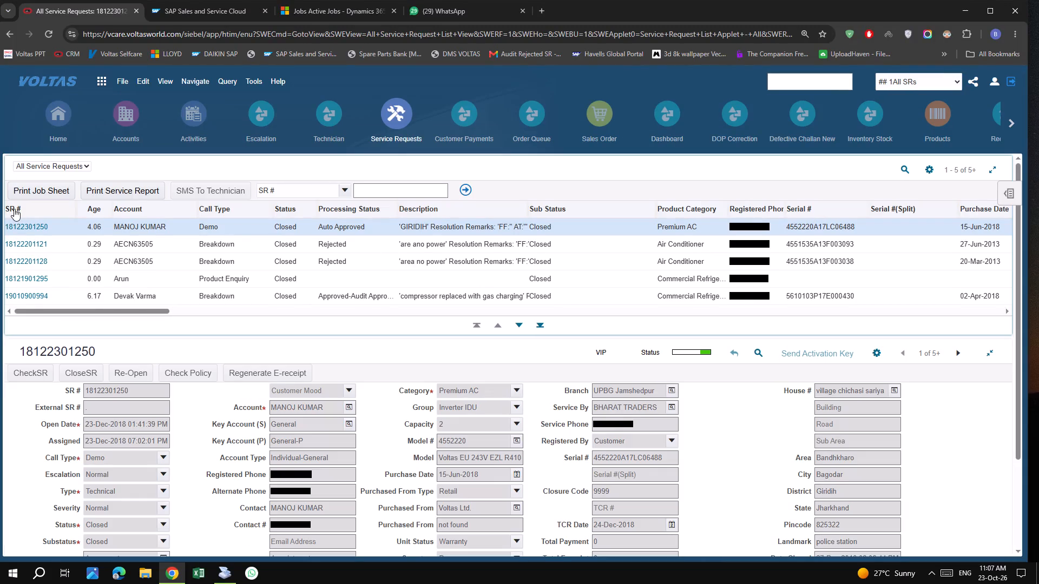
Sort the Voltas All Service Requests list by SR # in descending order.
left_click(14, 209)
left_click(35, 214)
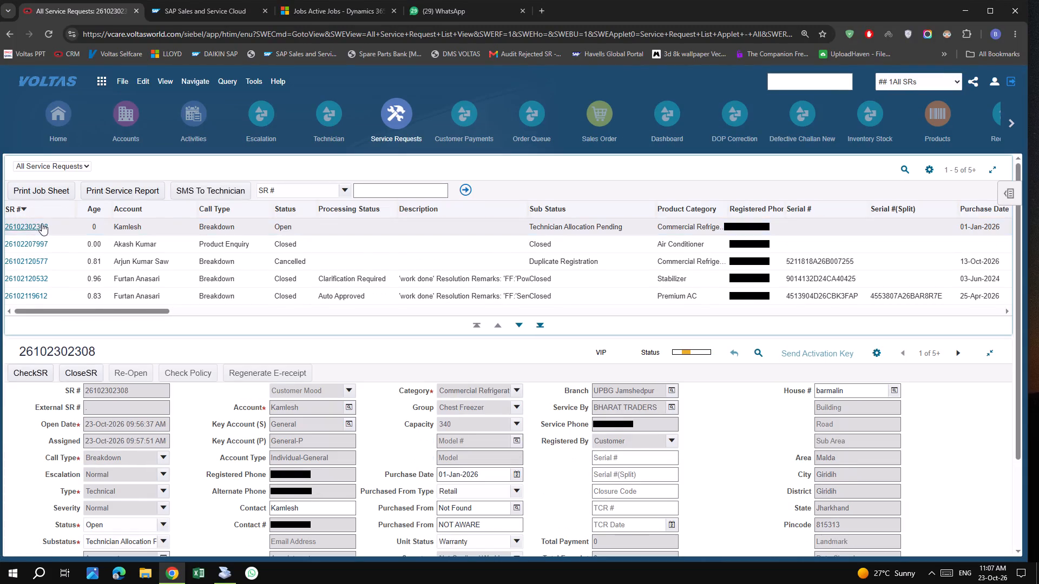
scroll(318, 314, "up", 9)
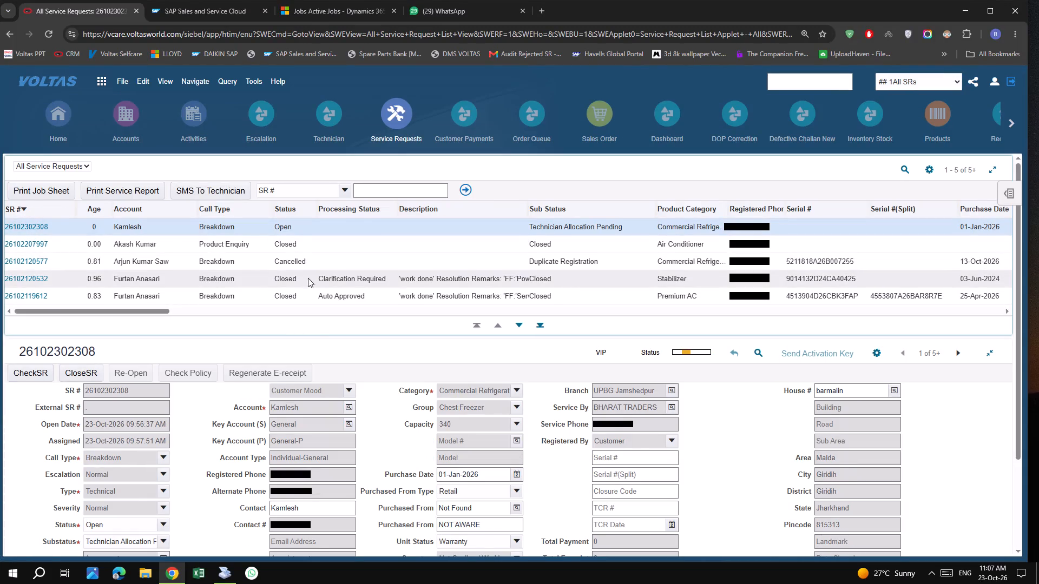
scroll(331, 274, "up", 1)
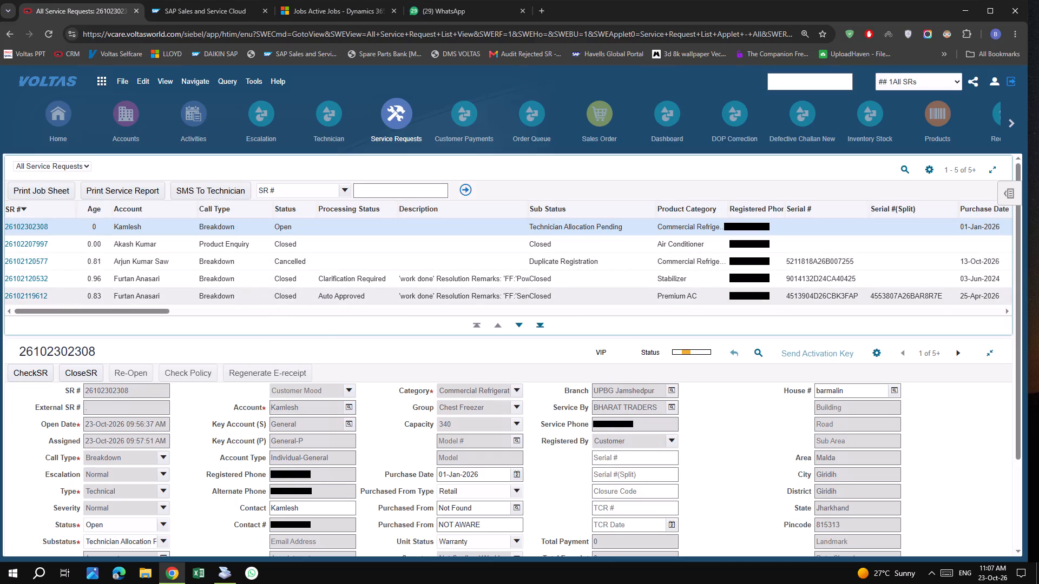
Expand the service request list to show more rows and examine the recent requests and the newest request's details.
left_click(995, 173)
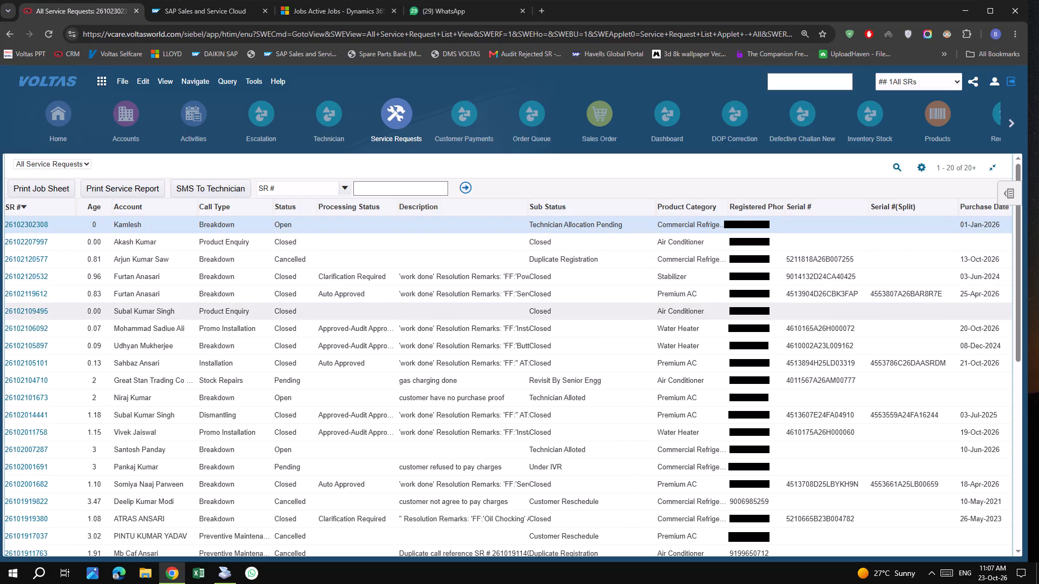
scroll(164, 273, "up", 4)
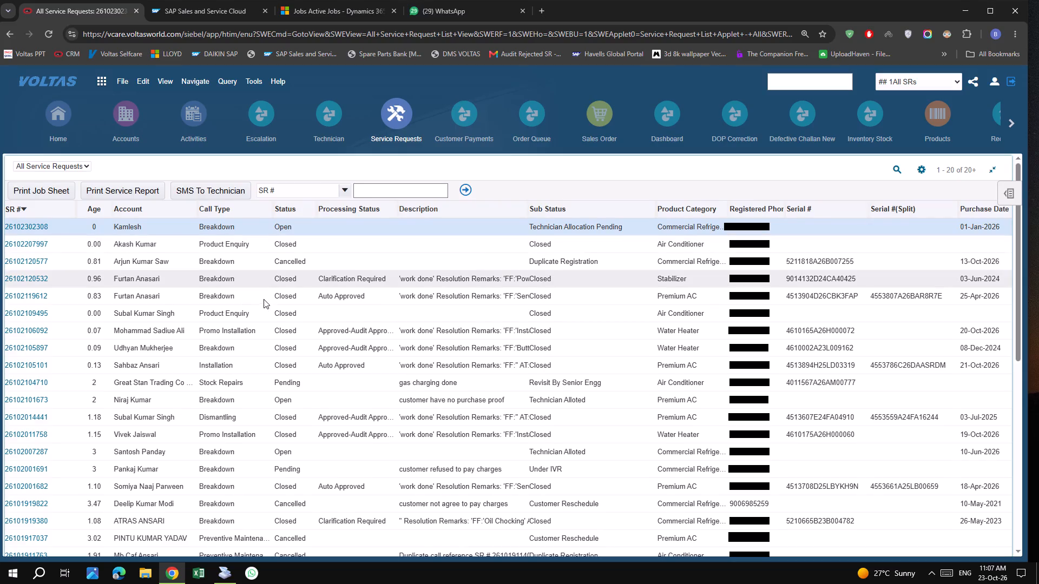
scroll(299, 300, "down", 6)
scroll(299, 301, "up", 4)
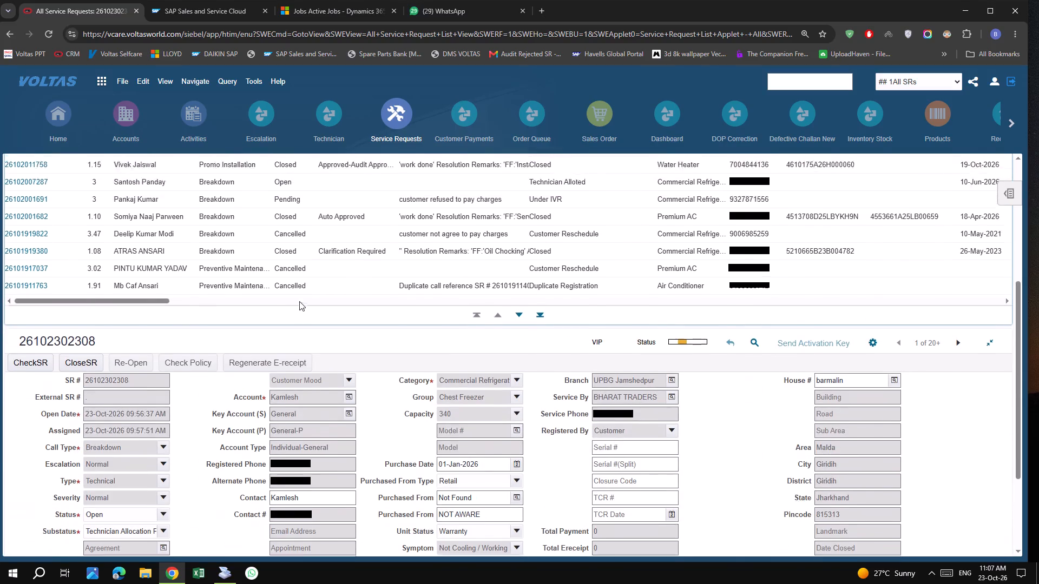
scroll(299, 301, "up", 12)
scroll(299, 301, "down", 5)
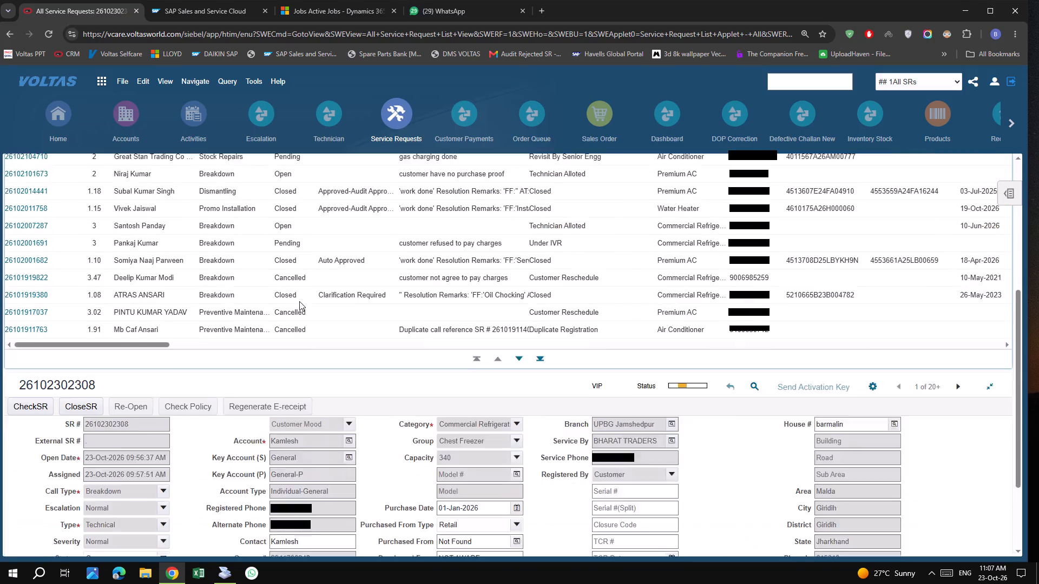
scroll(299, 301, "down", 2)
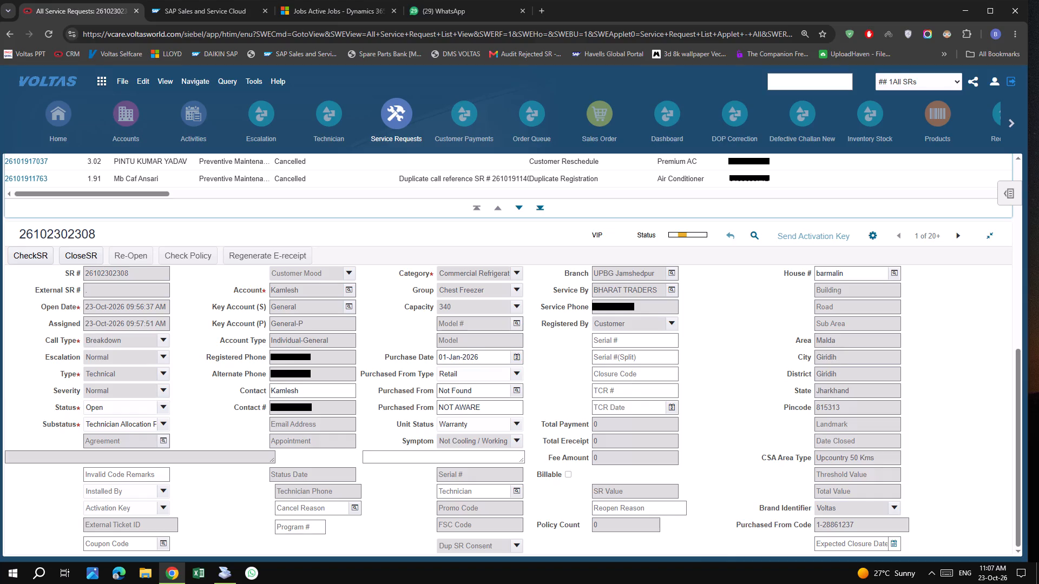
scroll(623, 388, "up", 14)
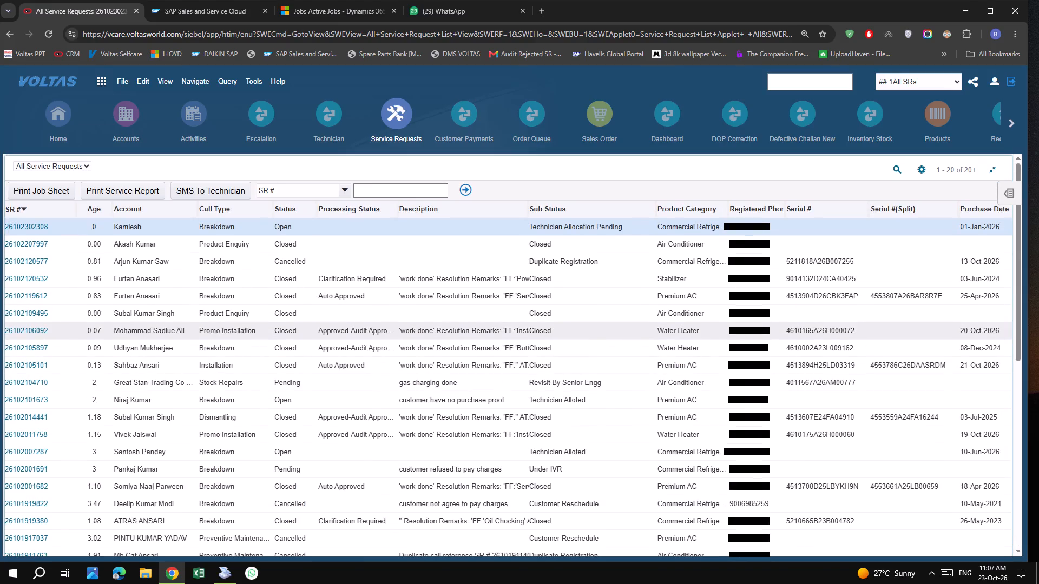
scroll(503, 336, "down", 6)
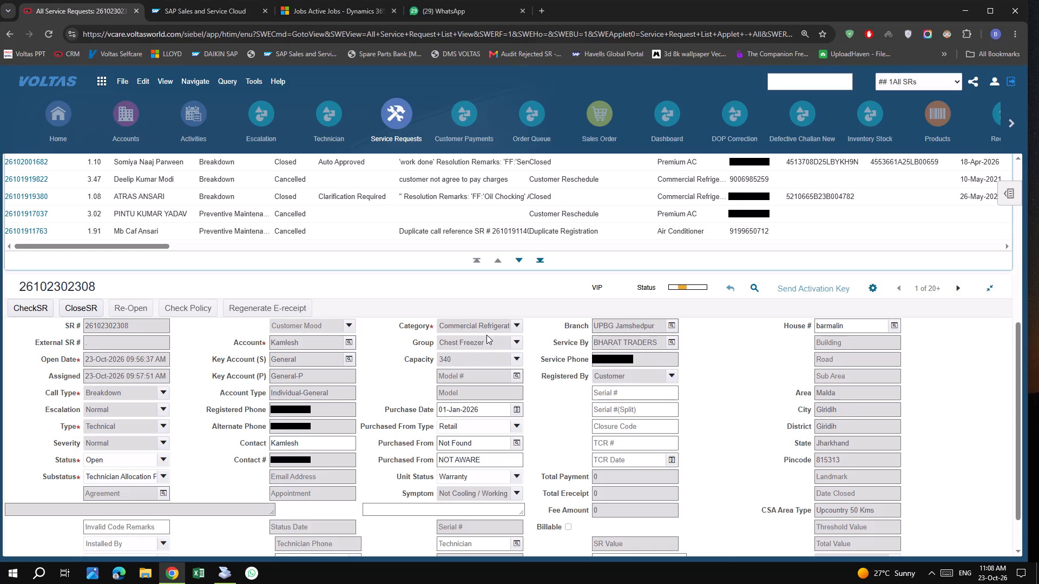
Copy the Group value Chest Freezer from the newest service request and search Google for it in a new tab.
left_click(486, 340)
double_click(483, 340)
double_click(483, 340)
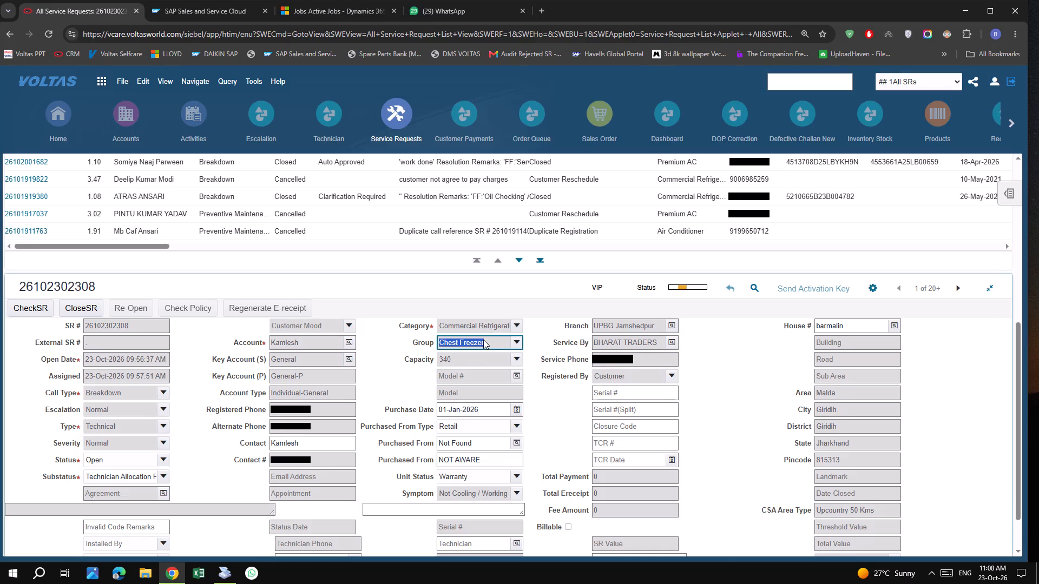
key("ctrl+c")
key("ctrl+c")
left_click(544, 12)
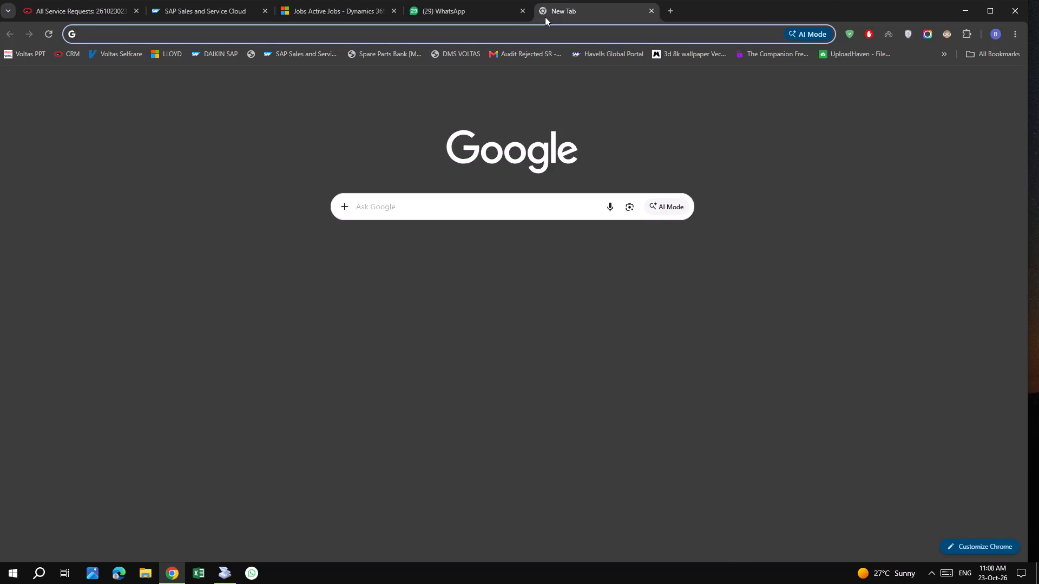
key("ctrl+v")
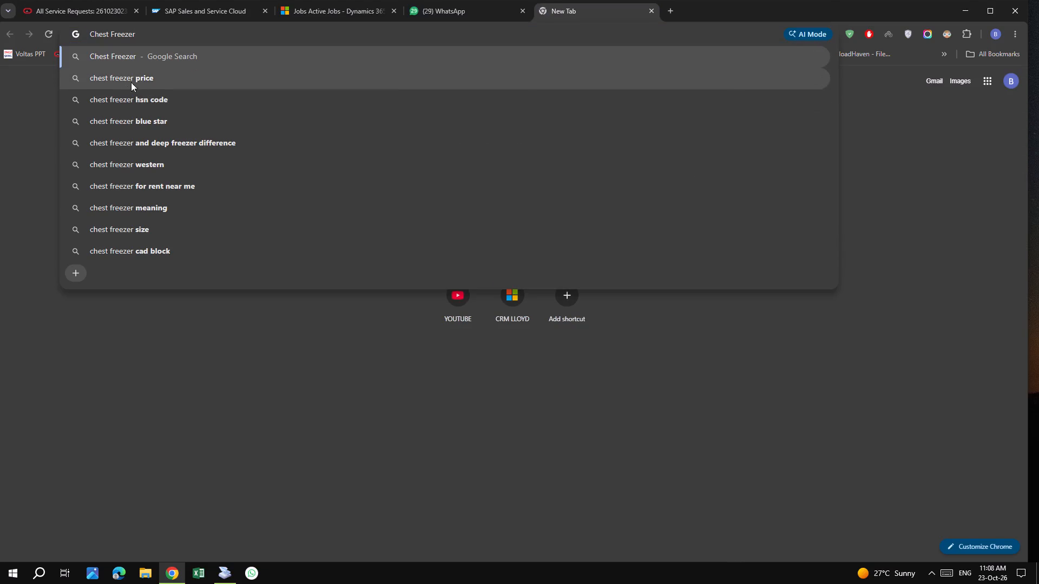
key("Return")
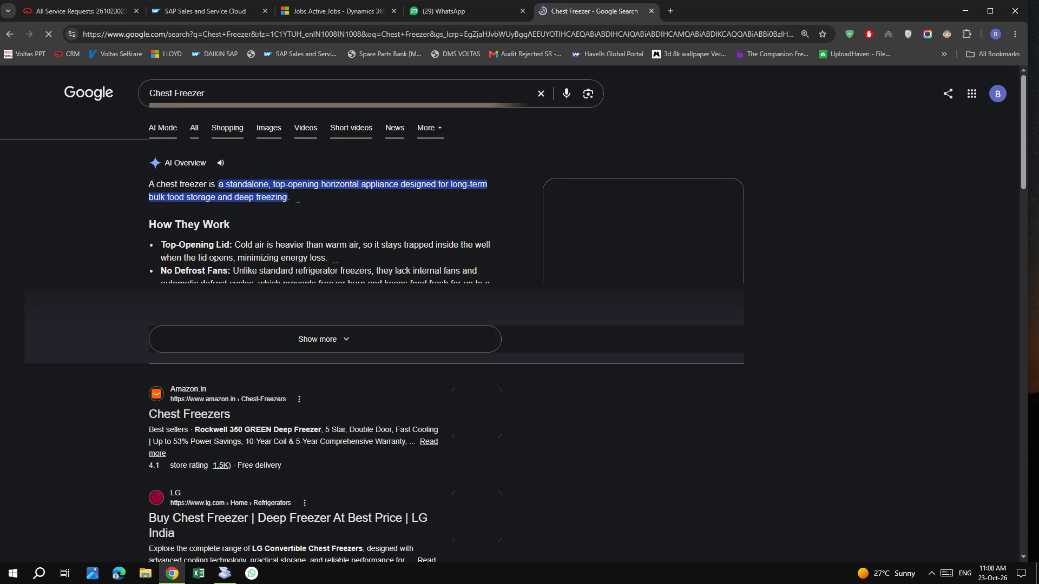
Look through the image results for Chest Freezer, close the search tab and return to the start of the service request list.
left_click(273, 126)
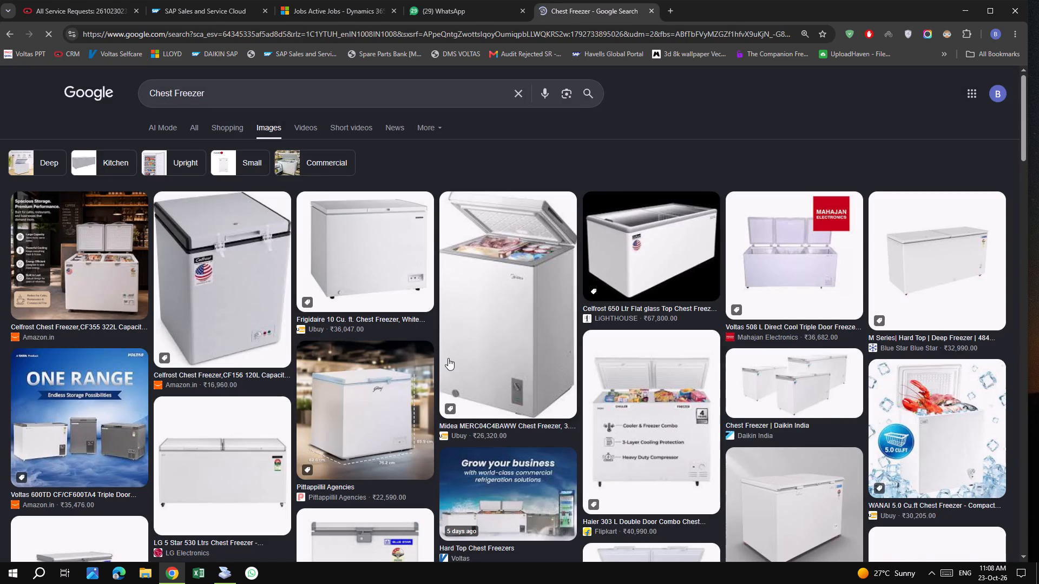
scroll(400, 329, "down", 2)
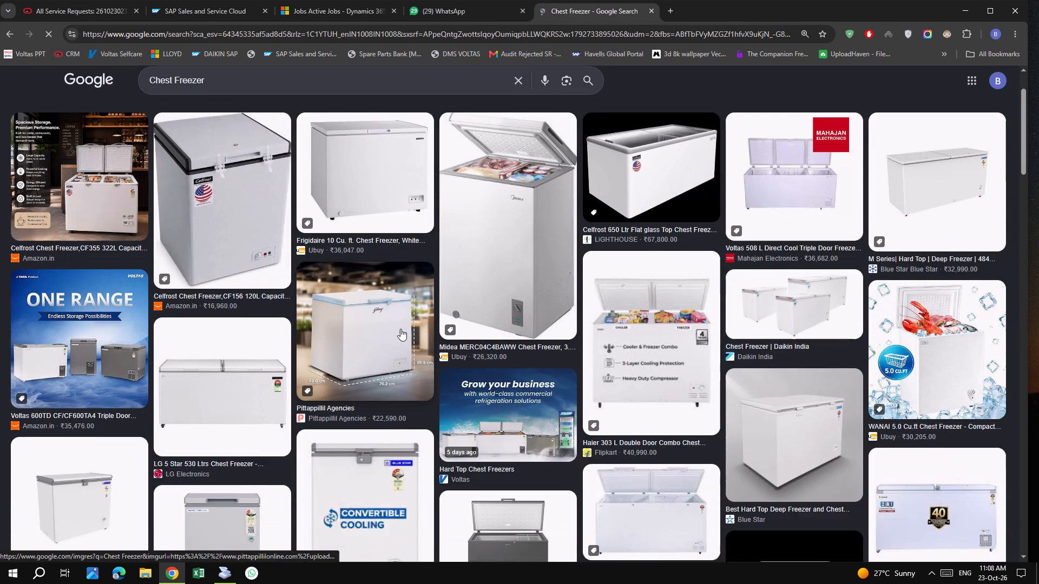
scroll(400, 329, "down", 2)
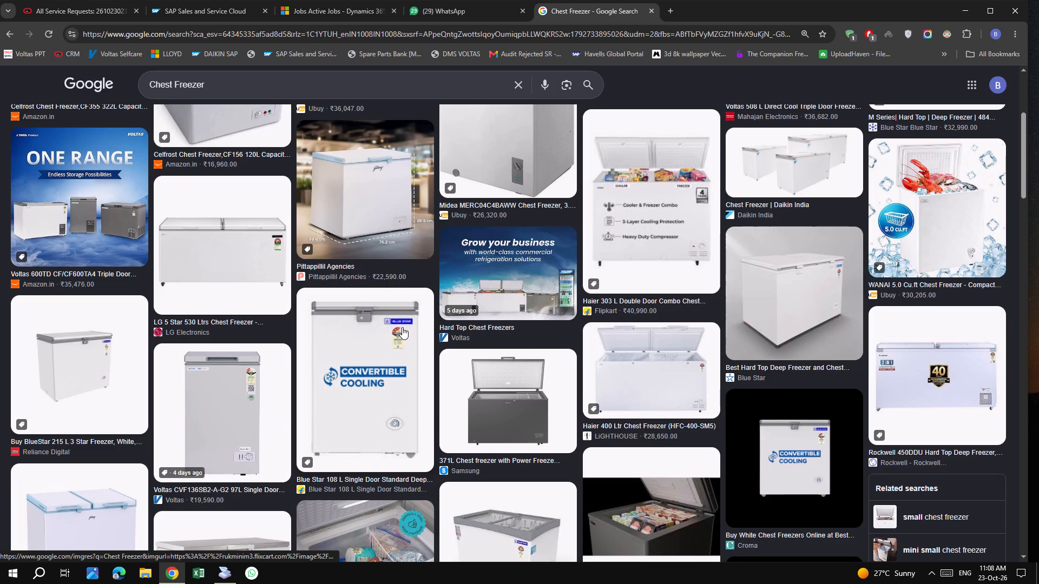
scroll(403, 327, "down", 3)
scroll(404, 327, "up", 14)
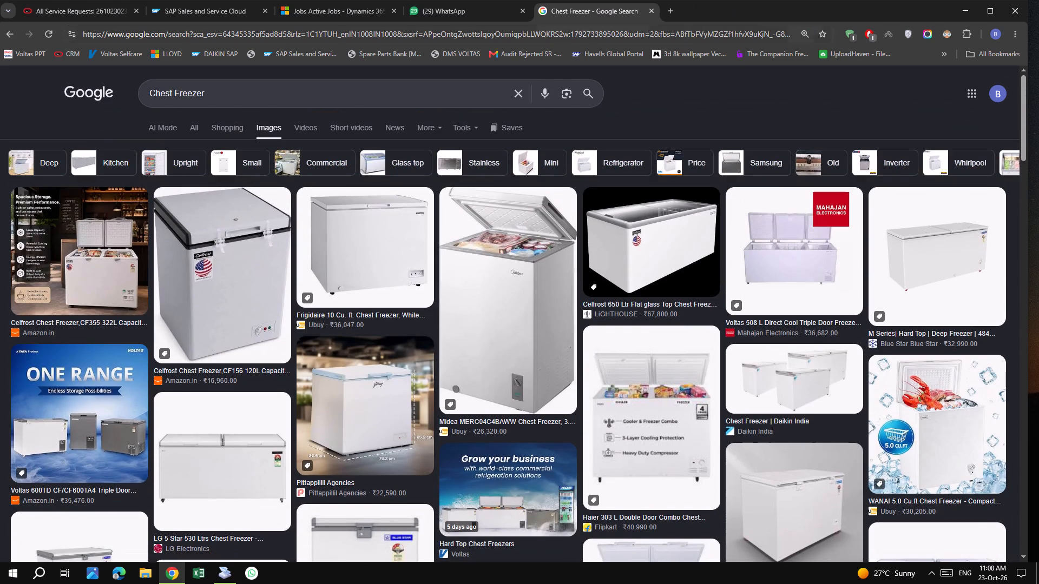
left_click(653, 11)
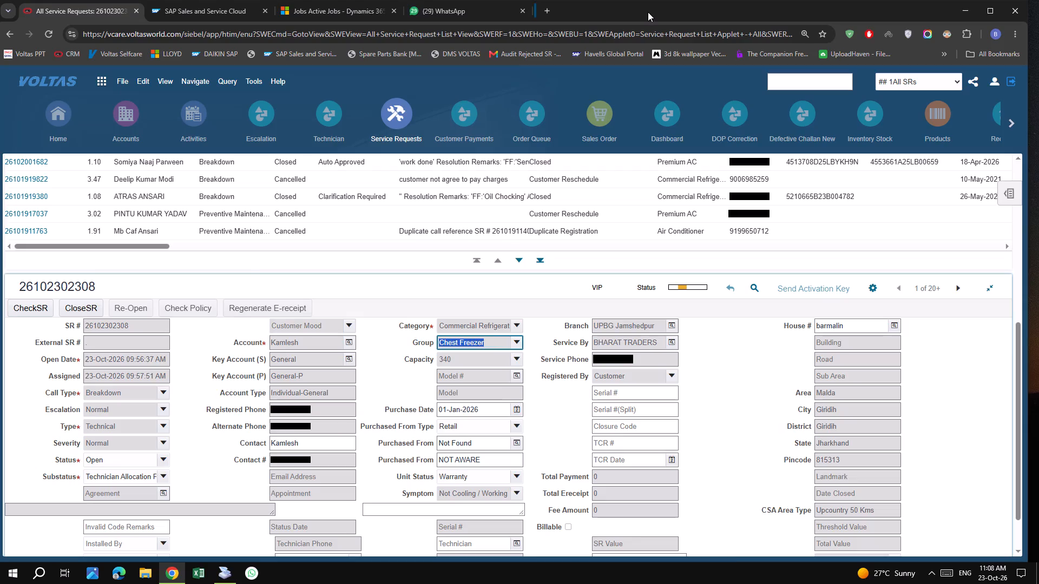
scroll(247, 260, "up", 5)
scroll(298, 216, "up", 5)
scroll(287, 267, "up", 4)
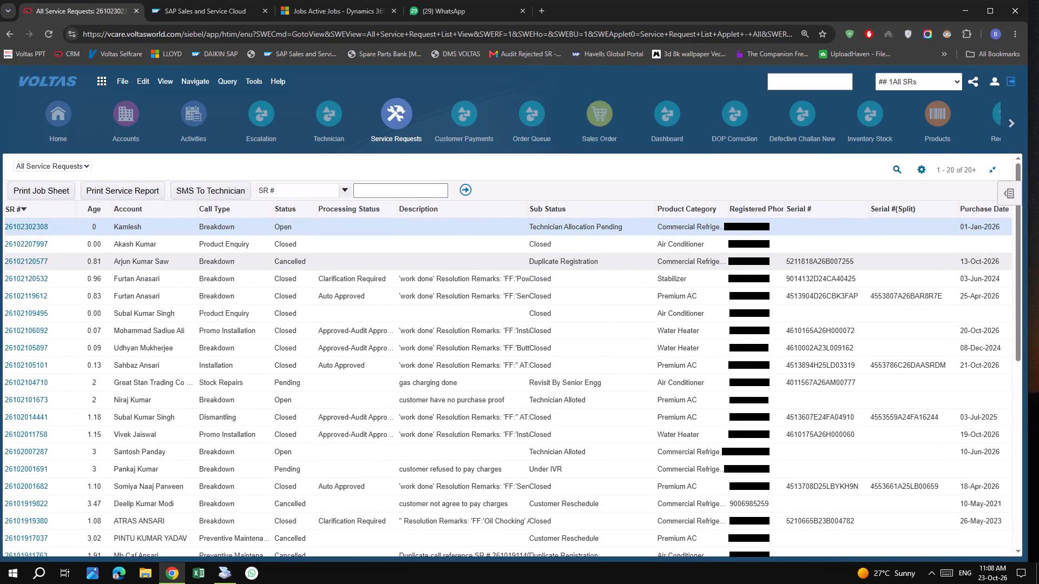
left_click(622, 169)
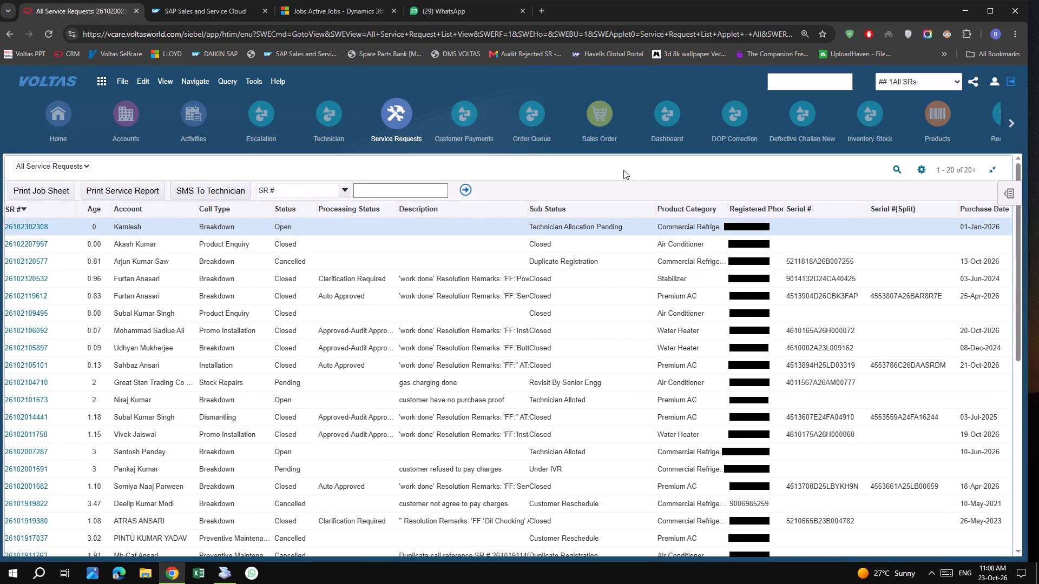
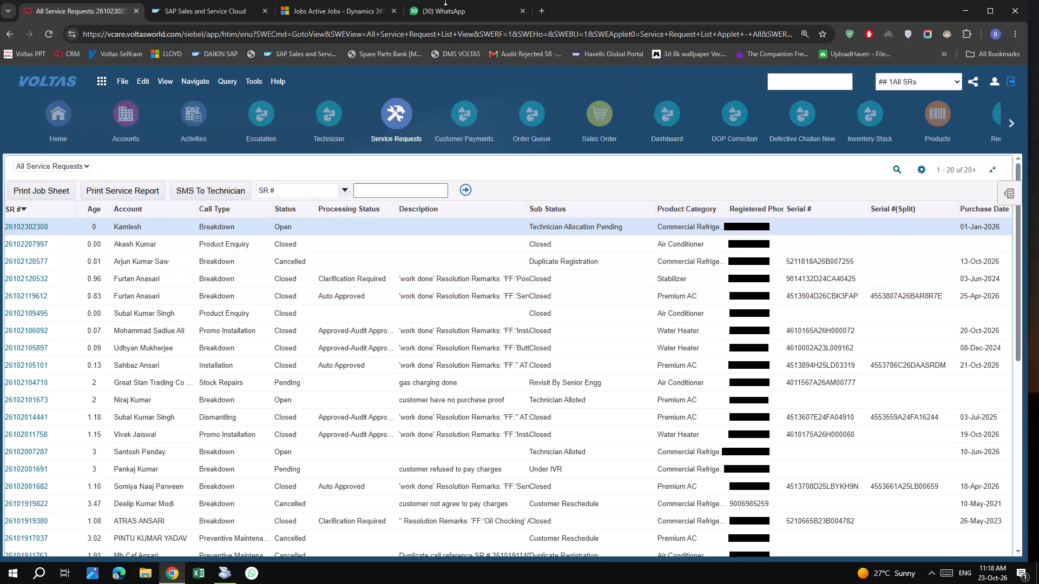
Switch to the Havells Active Jobs page and refresh the job list to check for newly allocated jobs.
left_click(310, 9)
scroll(356, 262, "up", 2)
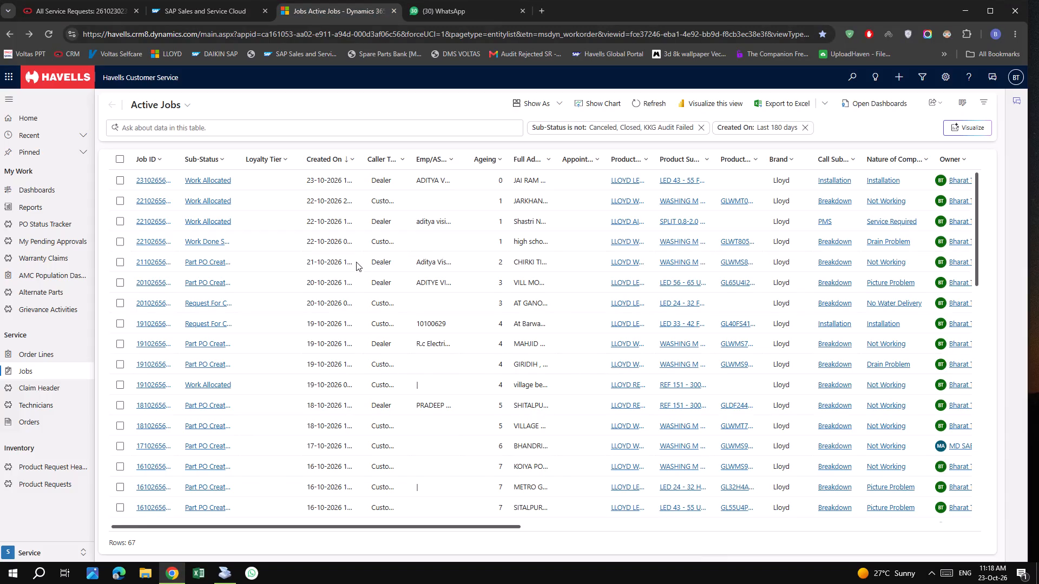
scroll(356, 262, "up", 2)
left_click(653, 103)
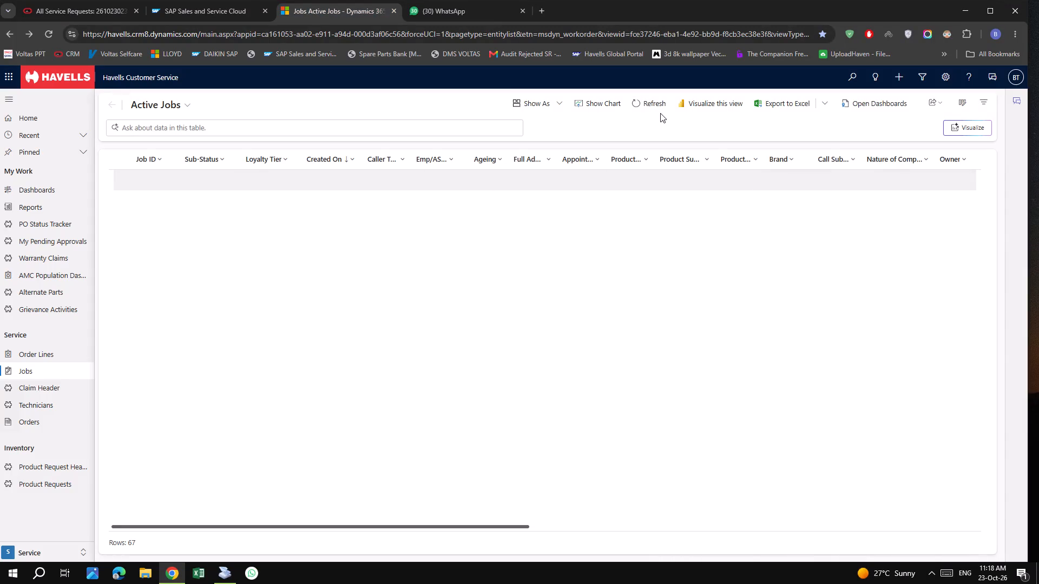
scroll(509, 336, "up", 4)
left_click(642, 102)
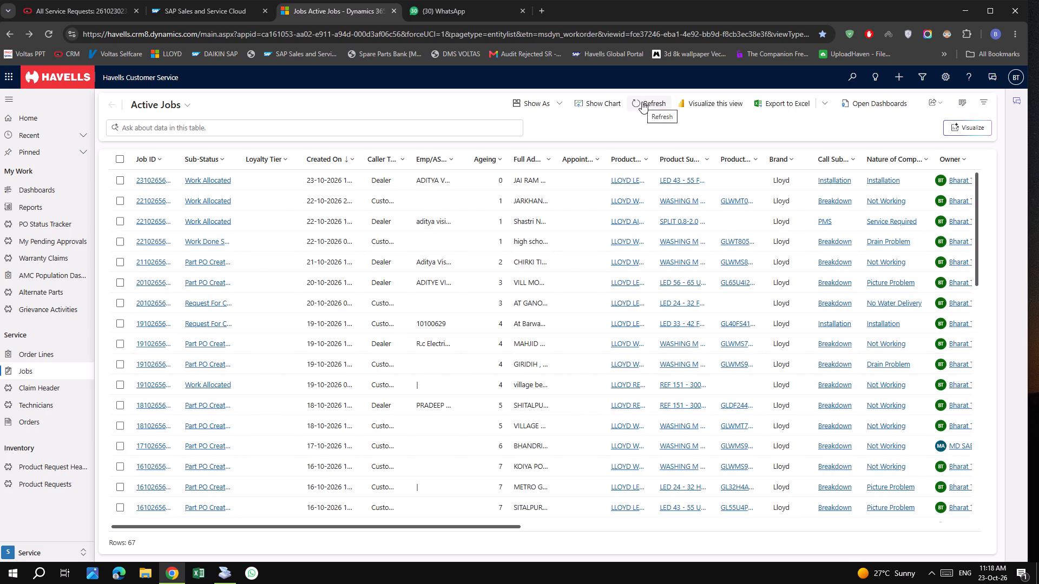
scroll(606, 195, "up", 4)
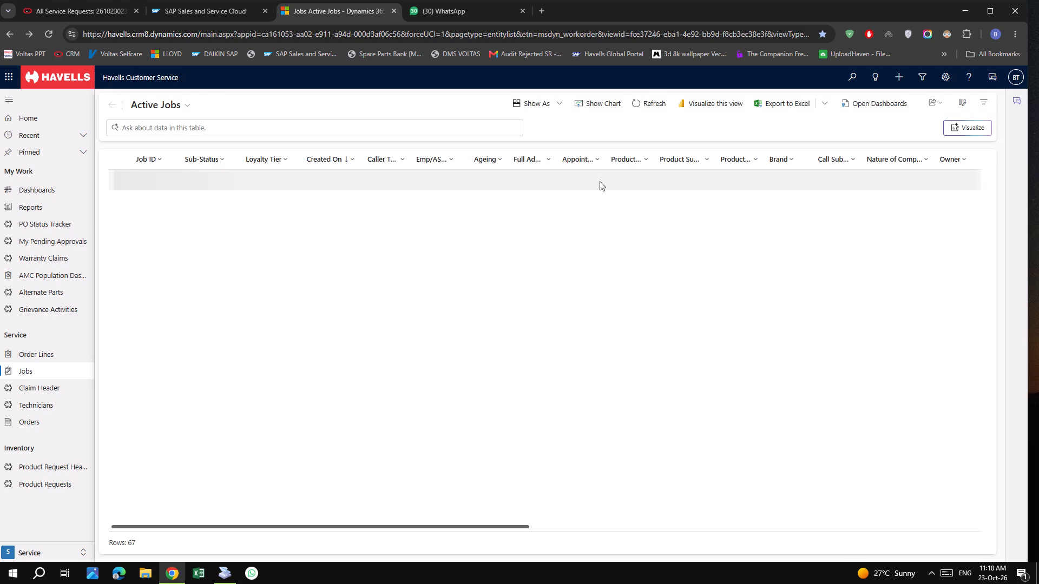
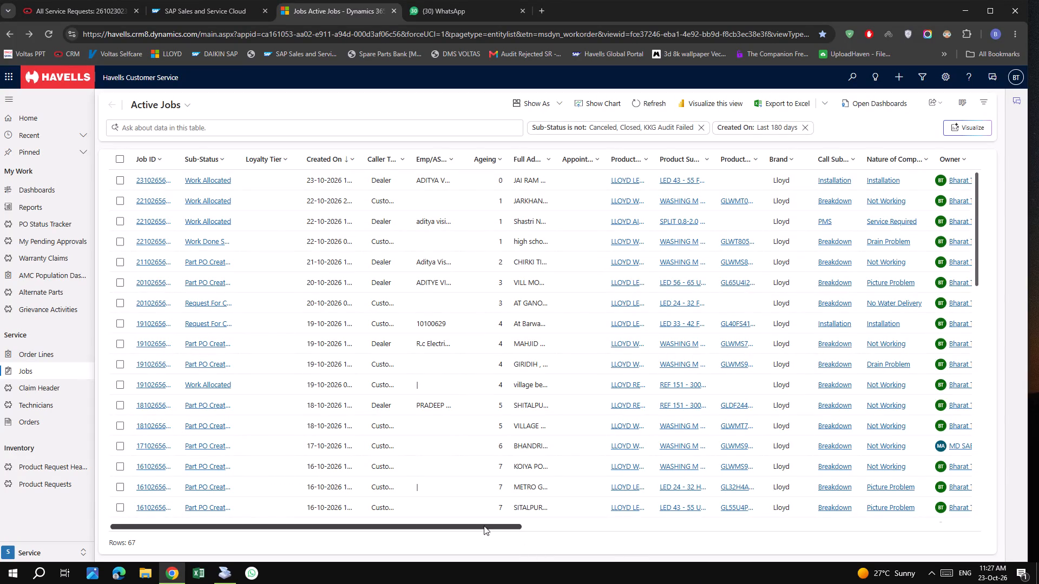
Examine the newest job, the dealer-raised Lloyd LED 43 - 55 FHD installation dated 23-10-2026, and return to the Active Jobs list.
left_click_drag(495, 526, 548, 526)
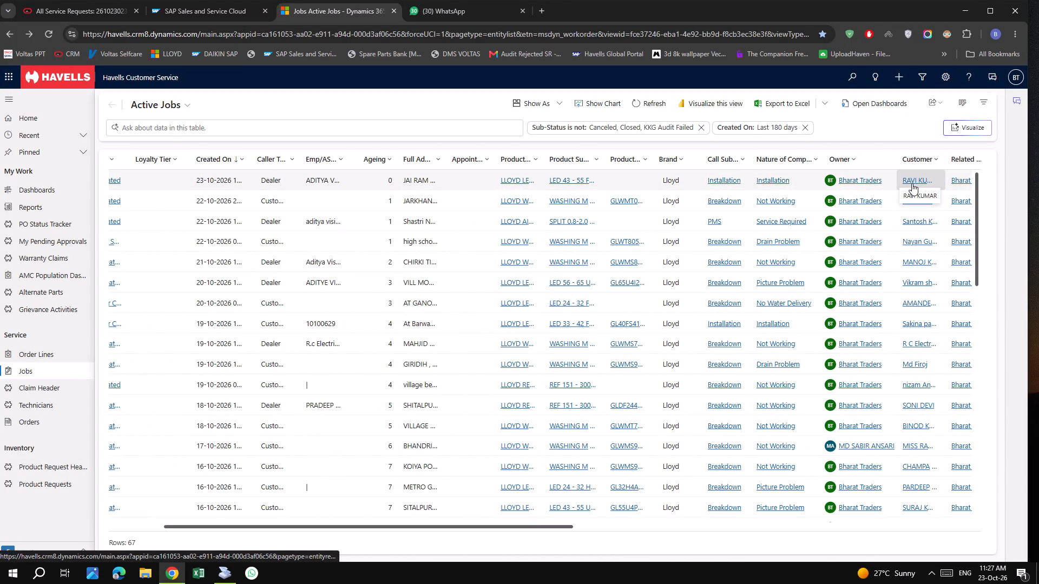
double_click(457, 178)
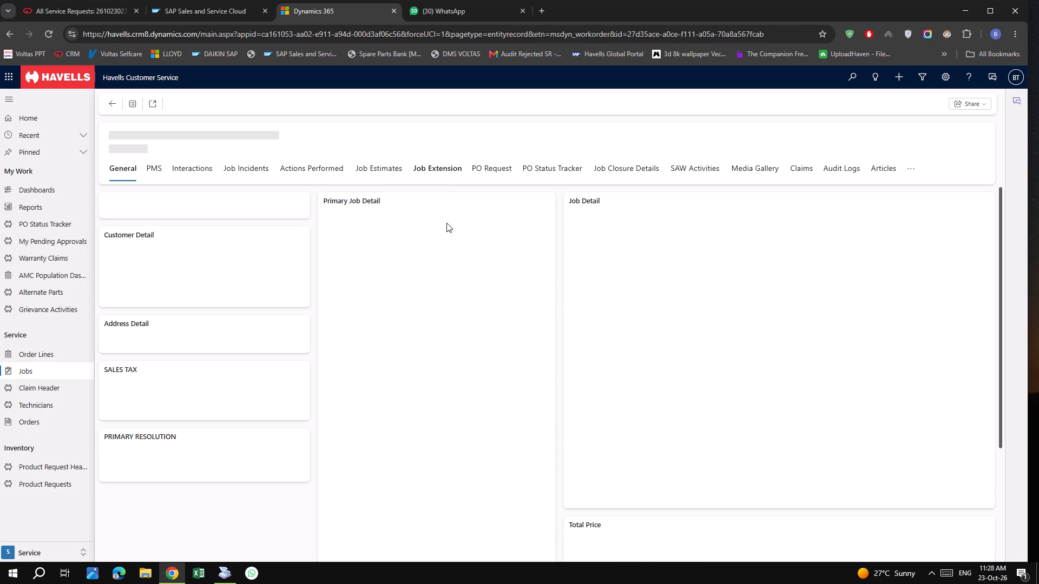
left_click(110, 105)
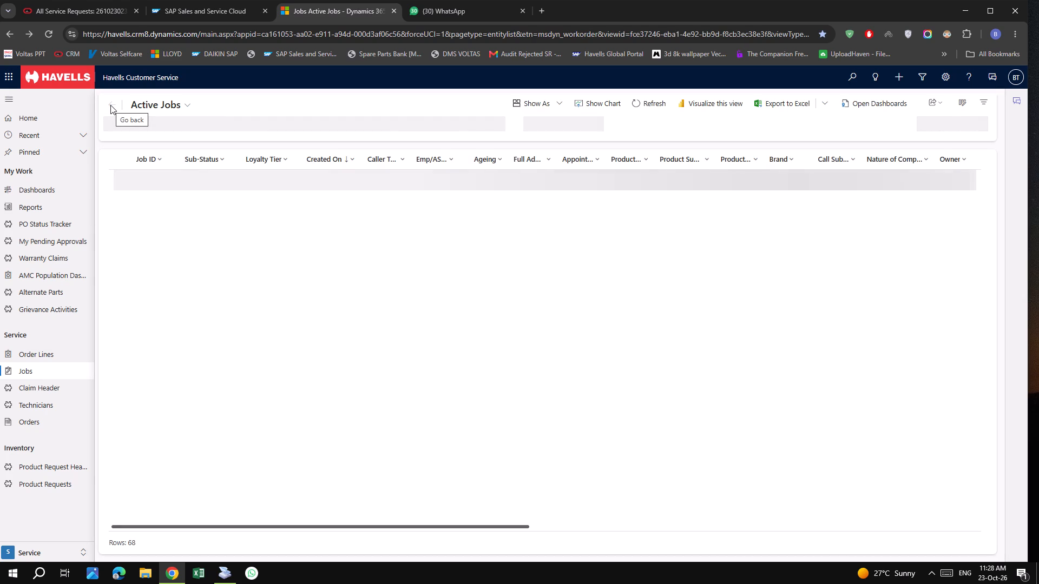
Open the record of the newly added Lloyd LED television installation job in the first row of Active Jobs.
scroll(353, 258, "down", 1)
scroll(354, 258, "up", 4)
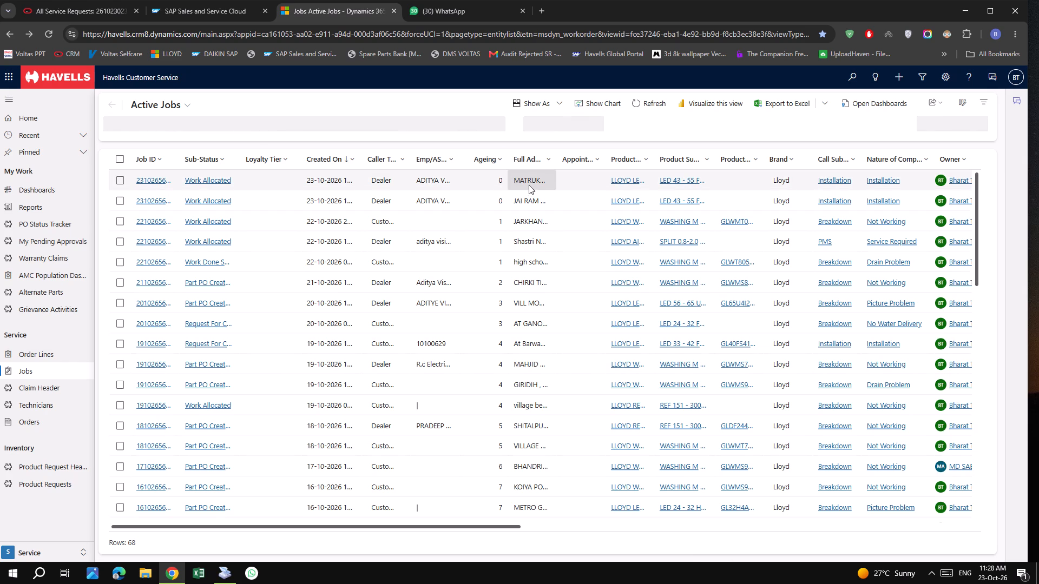
left_click_drag(512, 527, 561, 526)
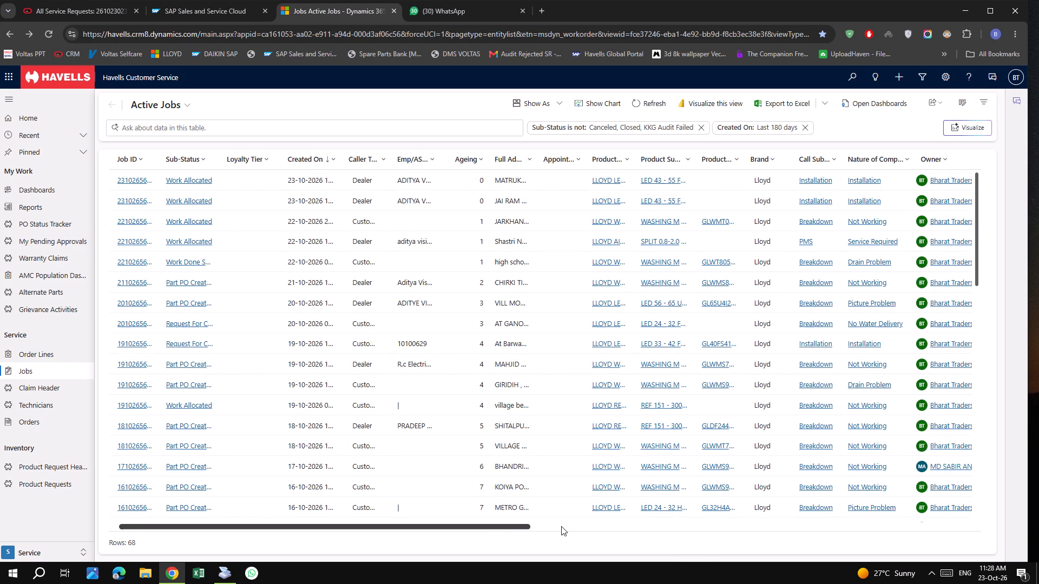
left_click_drag(561, 526, 563, 526)
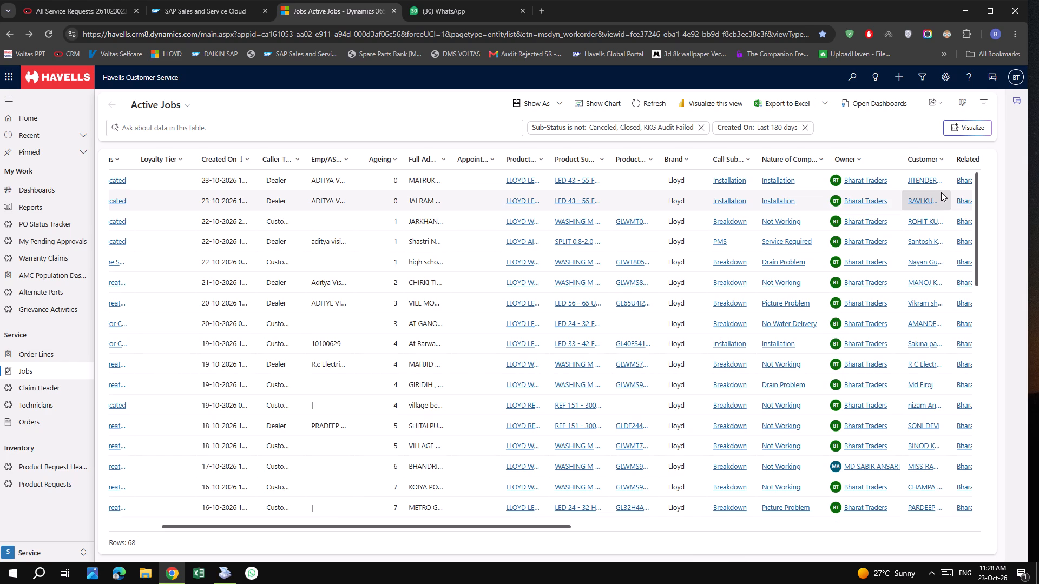
double_click(470, 185)
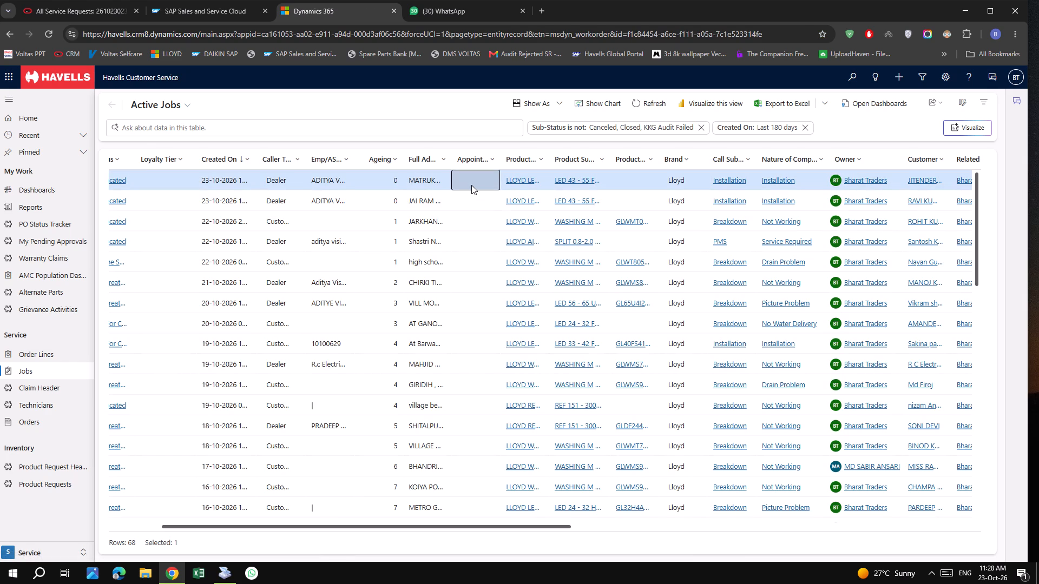
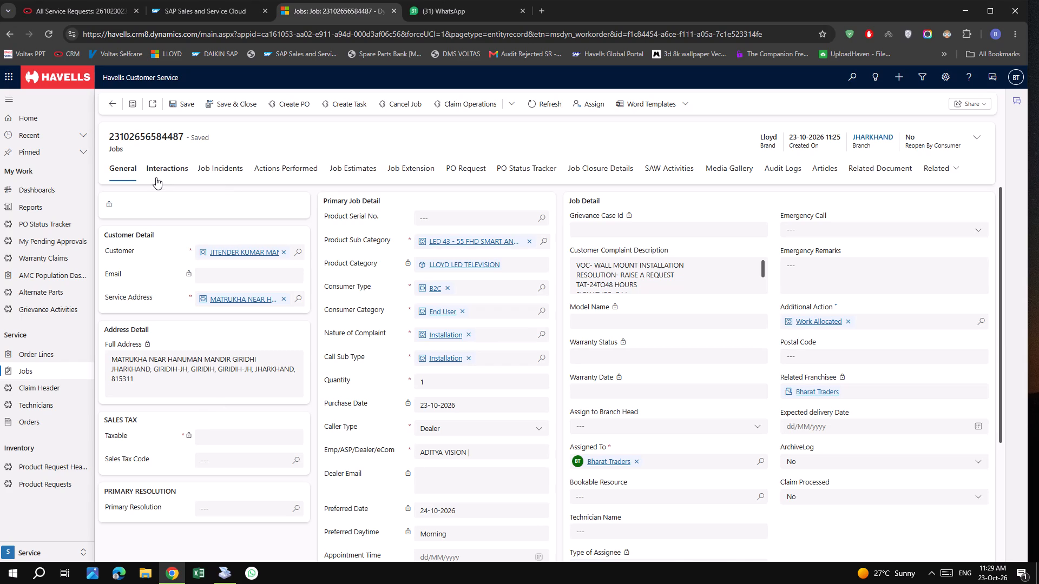
Leave the Lloyd LED television installation job's record and return to the start of the Active Jobs list.
left_click(109, 107)
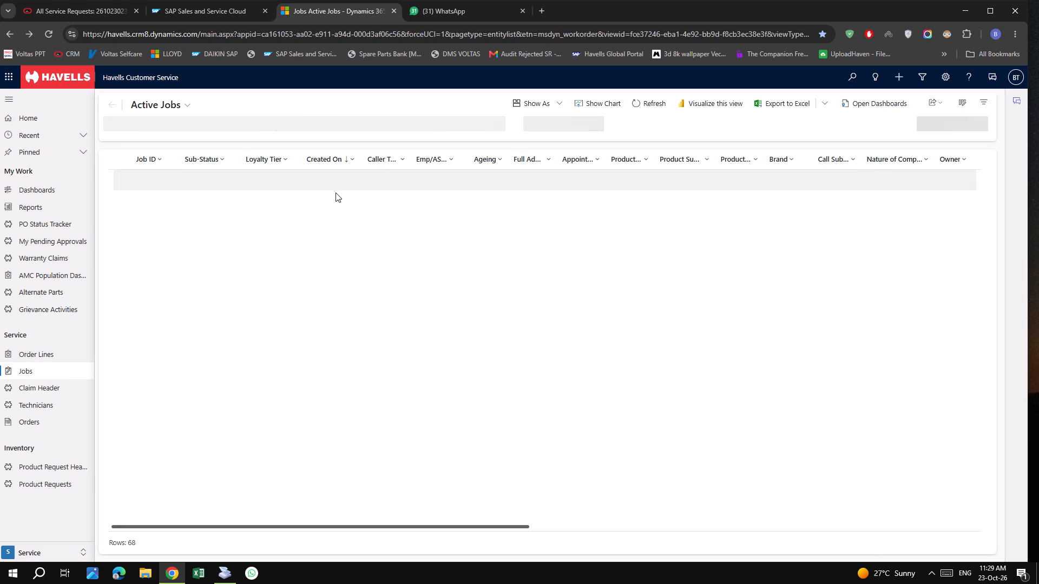
scroll(366, 229, "up", 5)
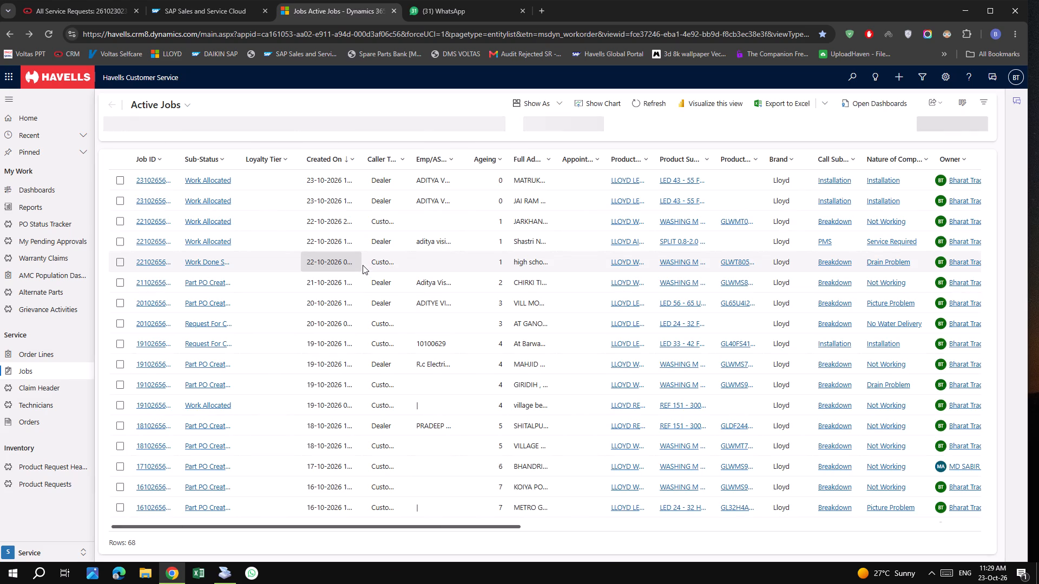
scroll(363, 265, "up", 10)
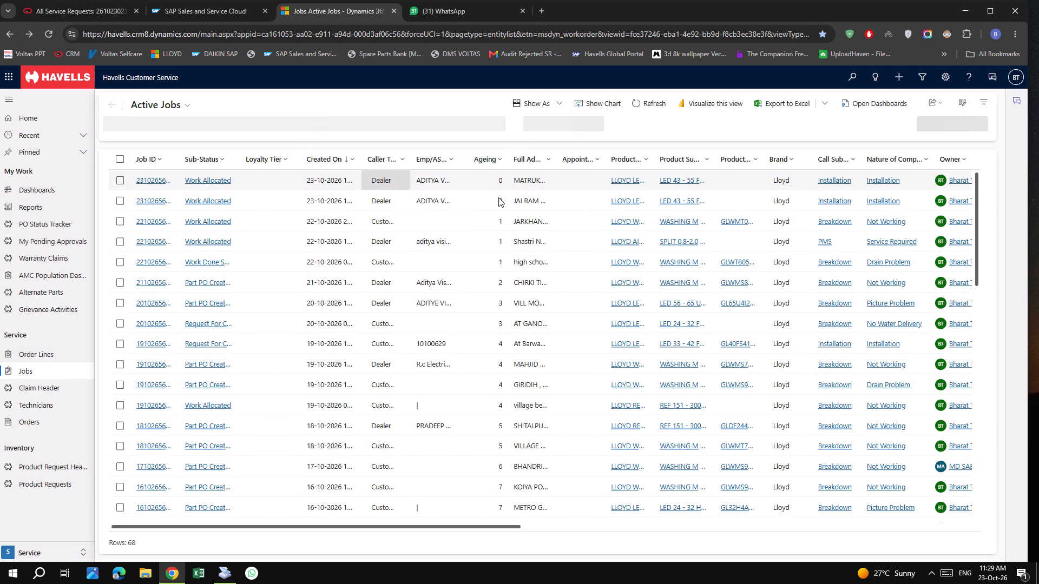
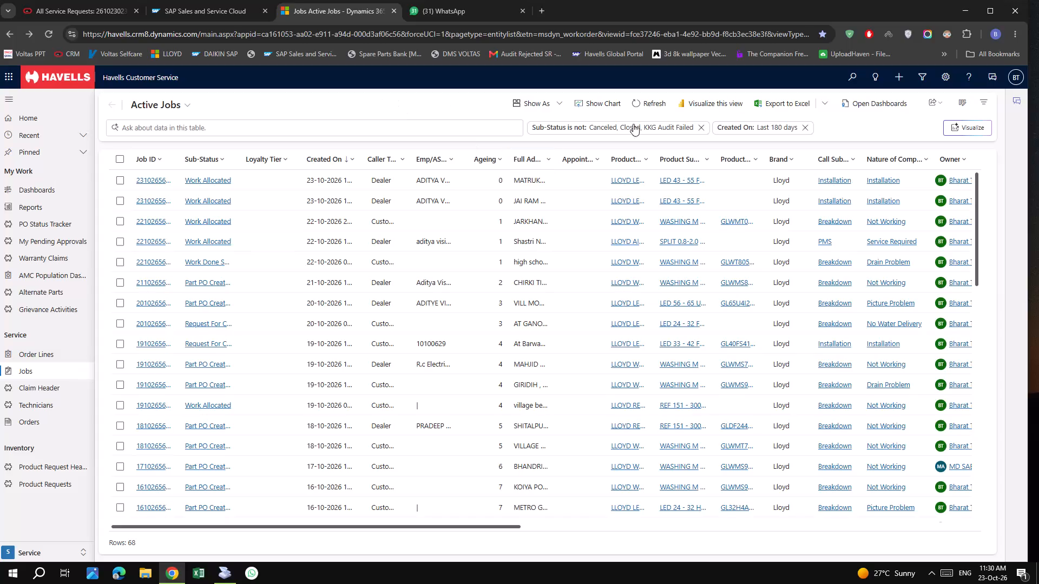
Refresh the Active Jobs list and check its newest entries for new Lloyd service calls.
left_click(653, 104)
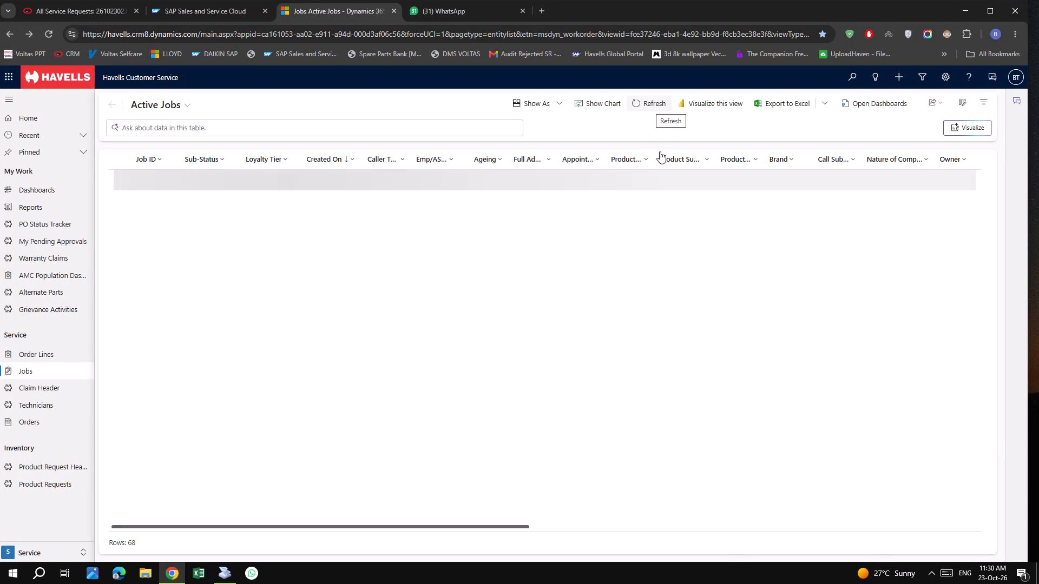
scroll(535, 227, "up", 1)
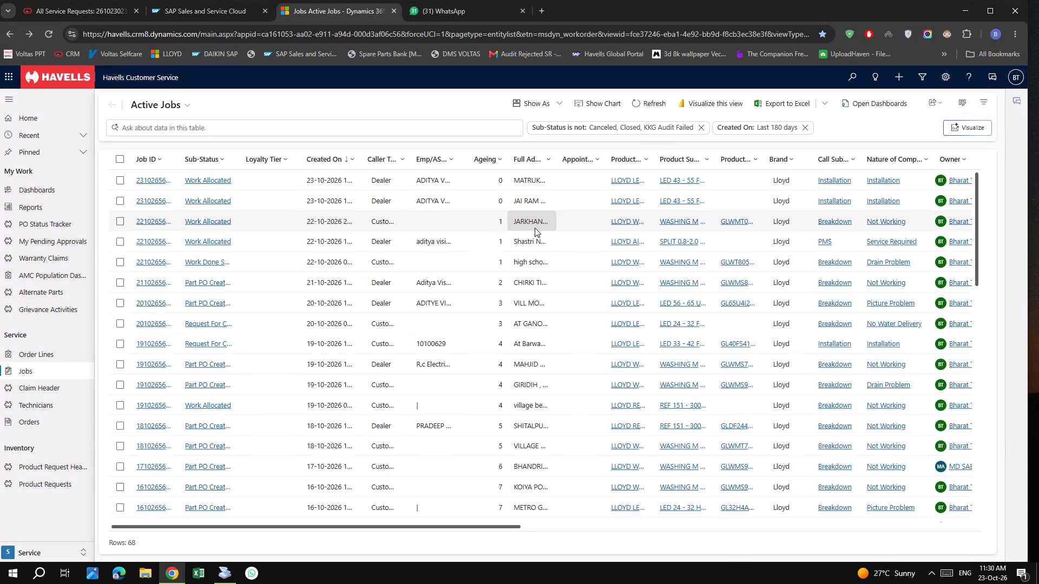
scroll(535, 228, "up", 2)
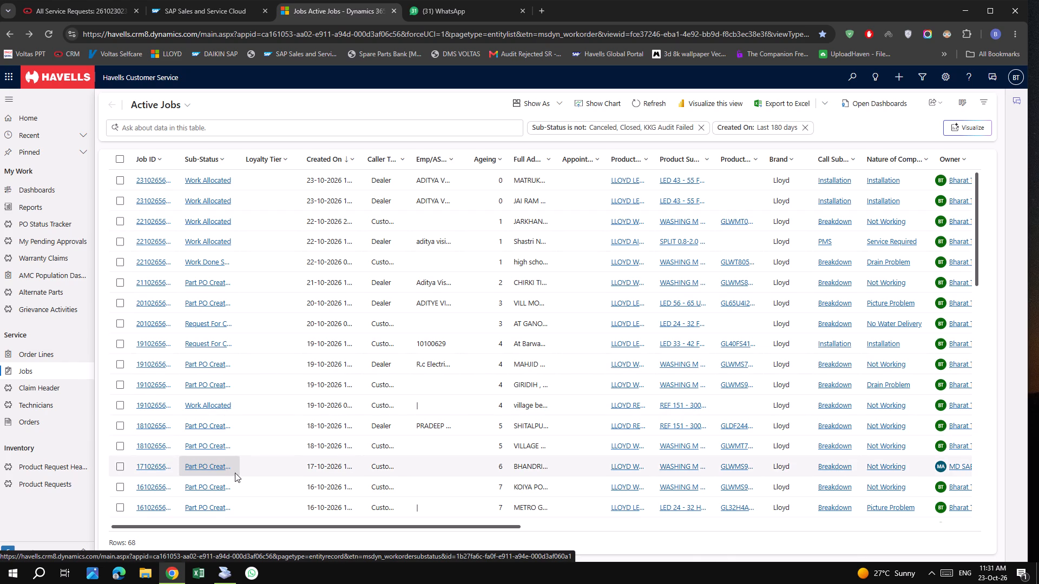
scroll(240, 310, "up", 4)
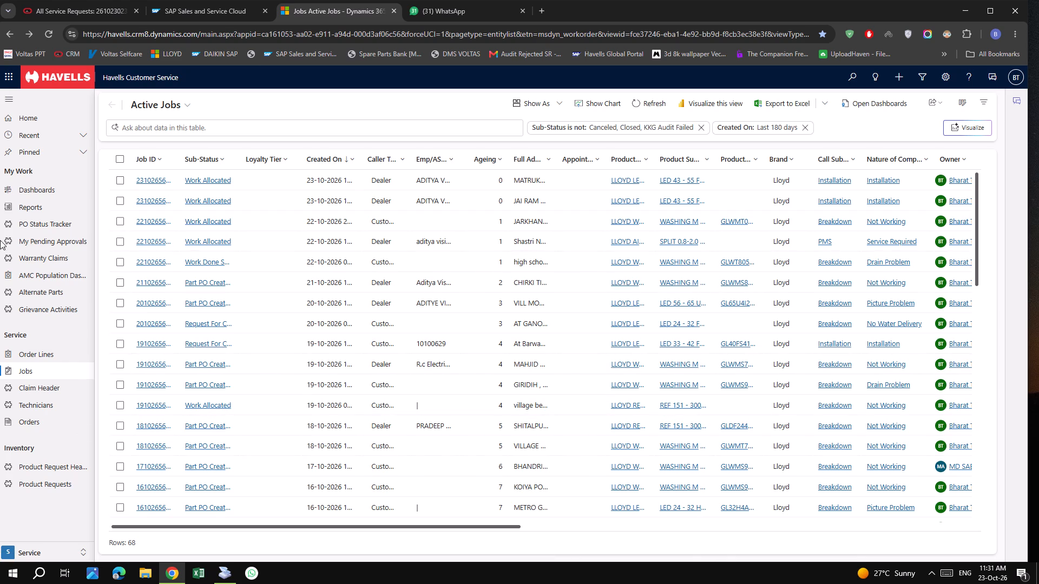
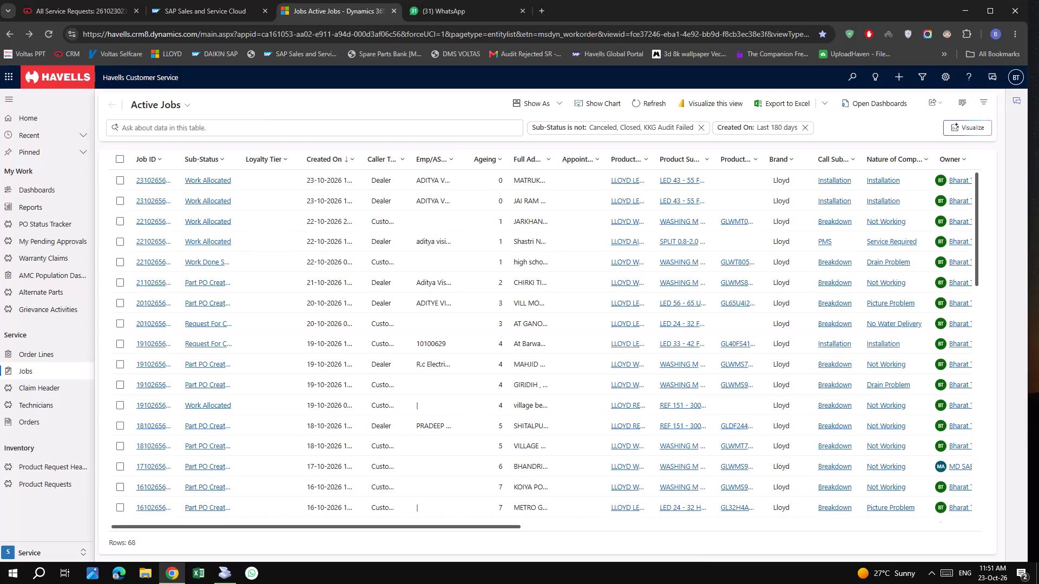
Refresh the Active Jobs list to check for newly arrived Lloyd service calls.
scroll(614, 583, "up", 5)
scroll(391, 388, "up", 5)
left_click(636, 108)
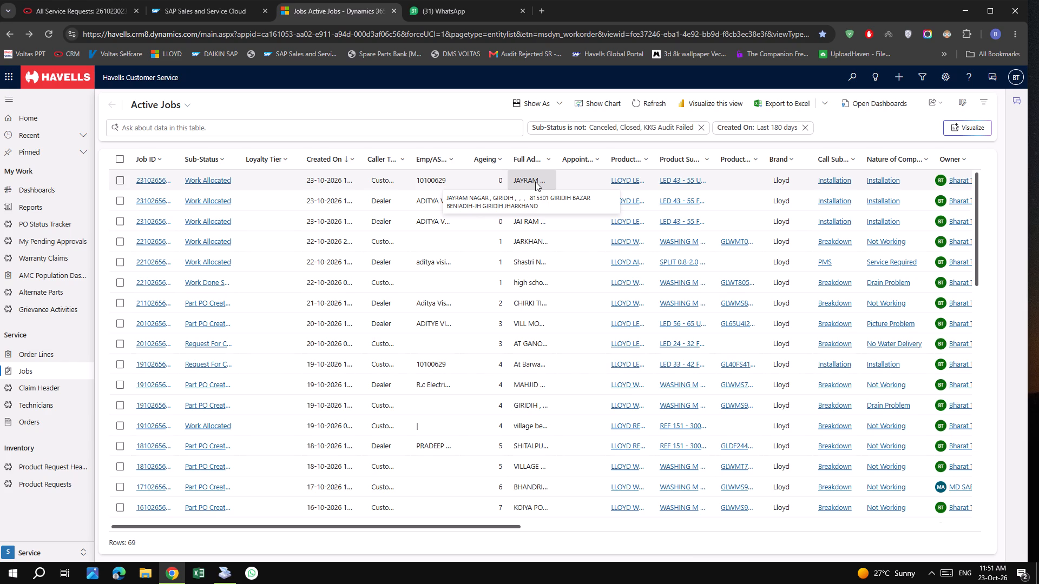
double_click(563, 225)
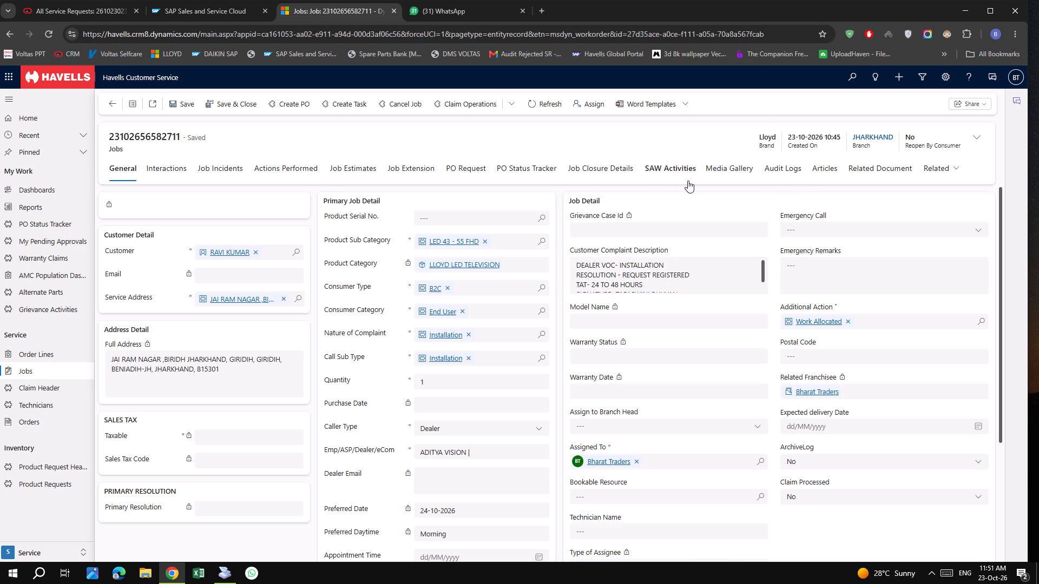
left_click(588, 167)
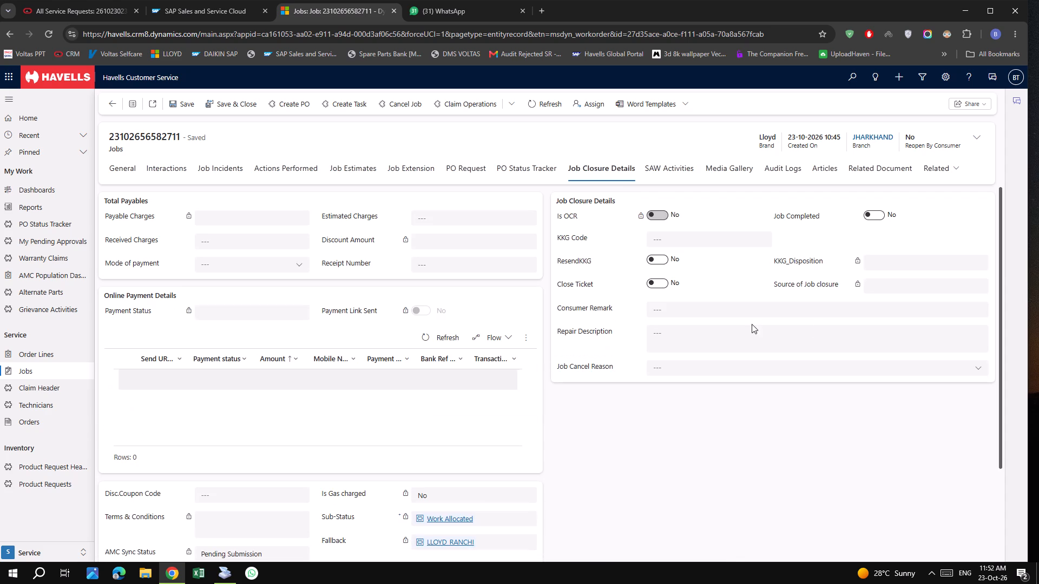
left_click(732, 311)
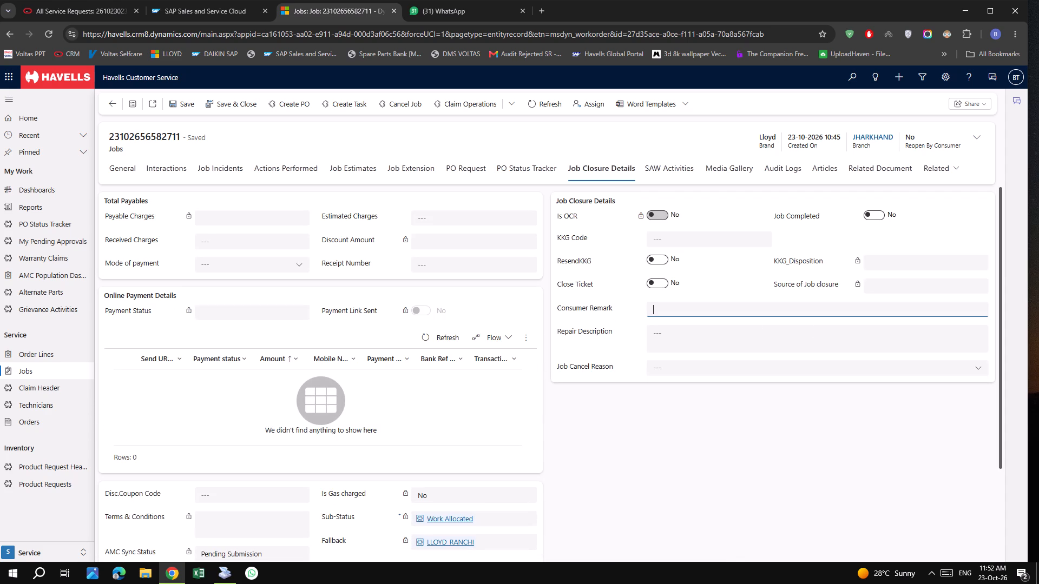
type("wrong")
key("space")
type("mobile number")
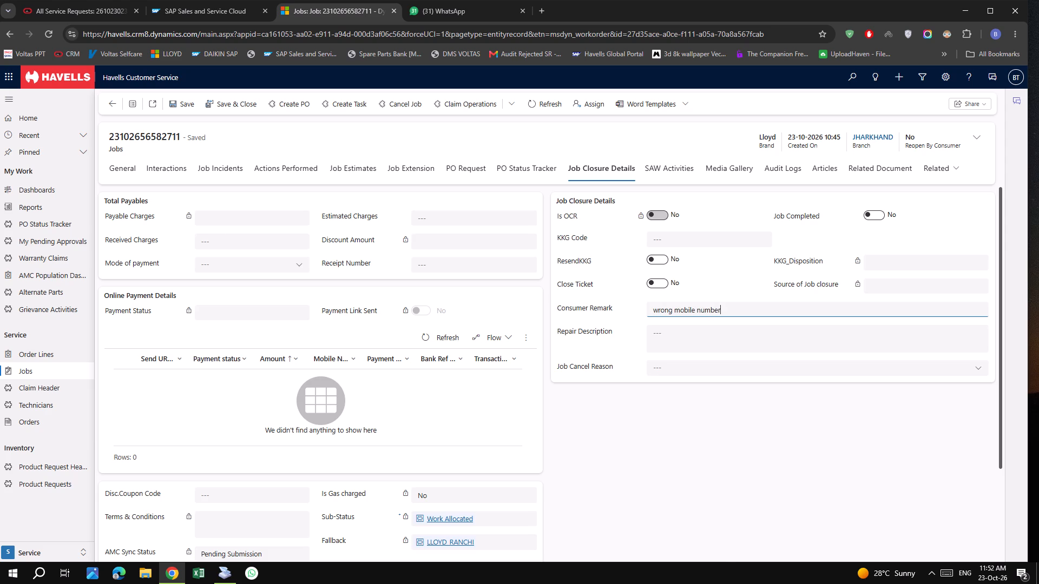
key("space")
key("g")
key("i")
key("v")
key("BackSpace")
key("BackSpace")
key("BackSpace")
Enter "mobile no is not correct" as the job's repair description and save the record.
left_click(681, 371)
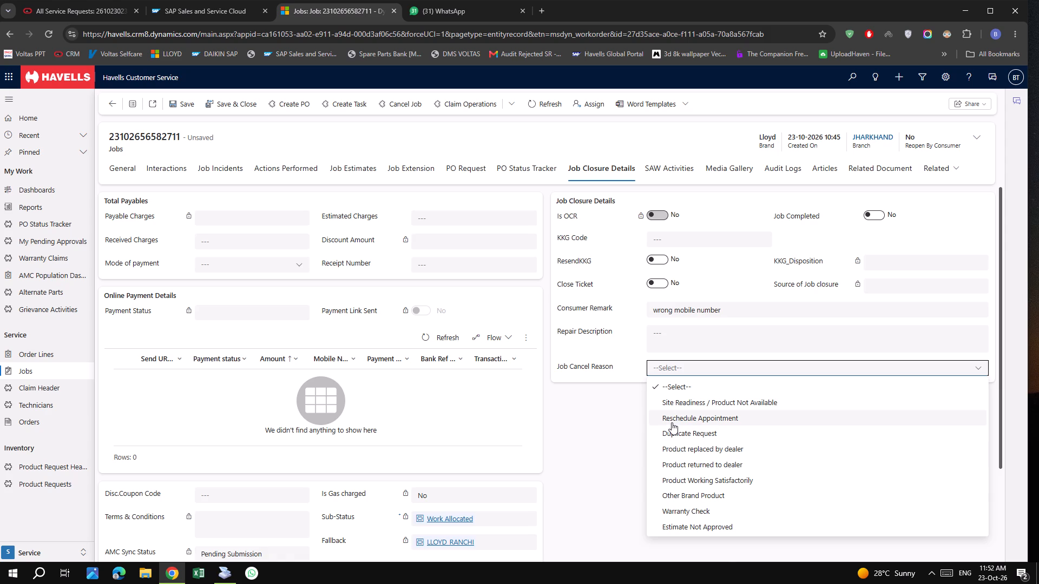
left_click(759, 309)
left_click(716, 339)
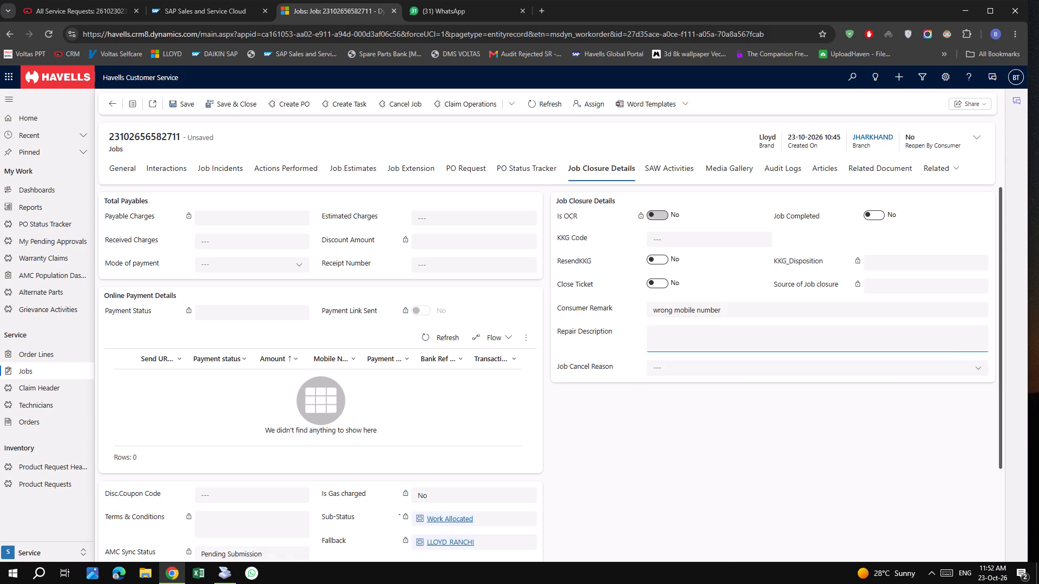
type("mobile no is not orre")
key("BackSpace")
key("BackSpace")
key("BackSpace")
key("BackSpace")
type("correct")
key("space")
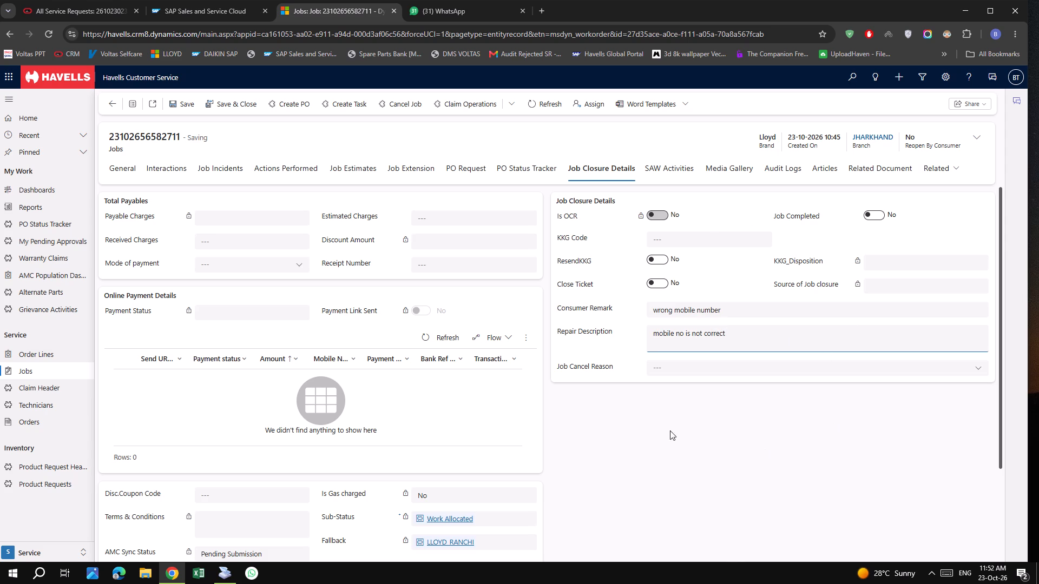
left_click(167, 103)
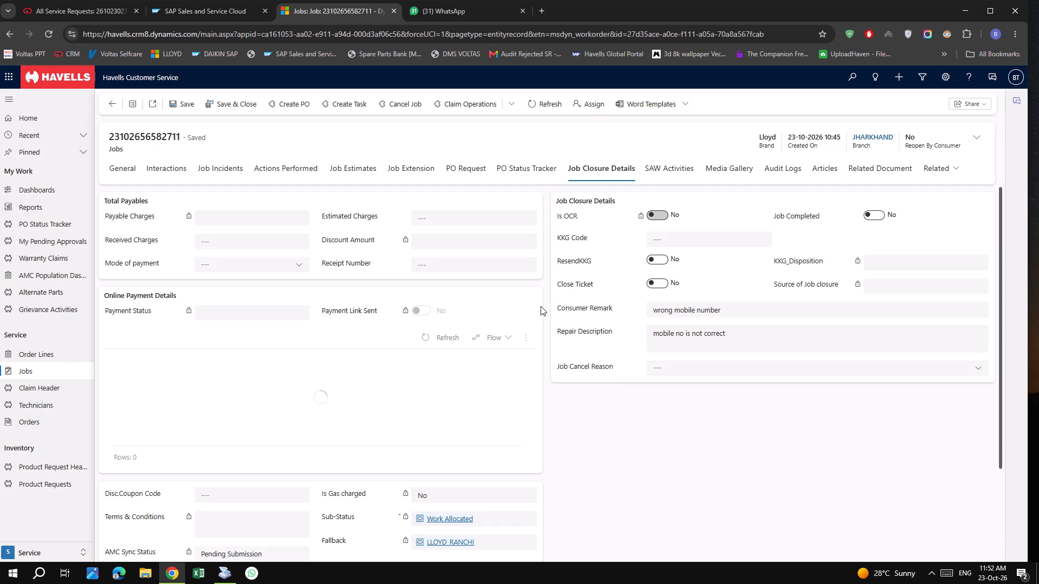
Raise a cancellation request for the job with the reason Reschedule Appointment, and return to the Active Jobs list.
left_click(676, 366)
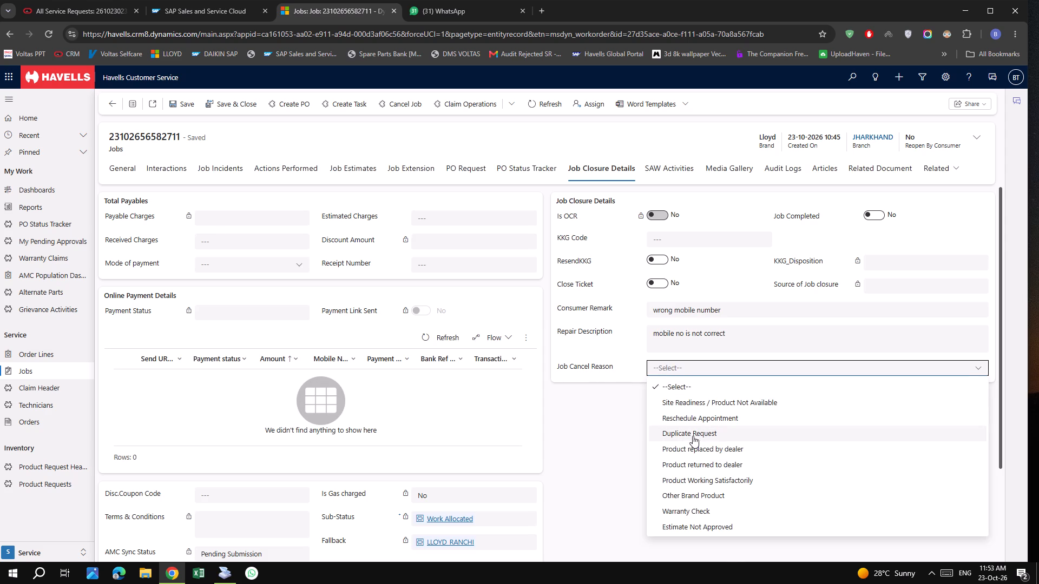
left_click(691, 418)
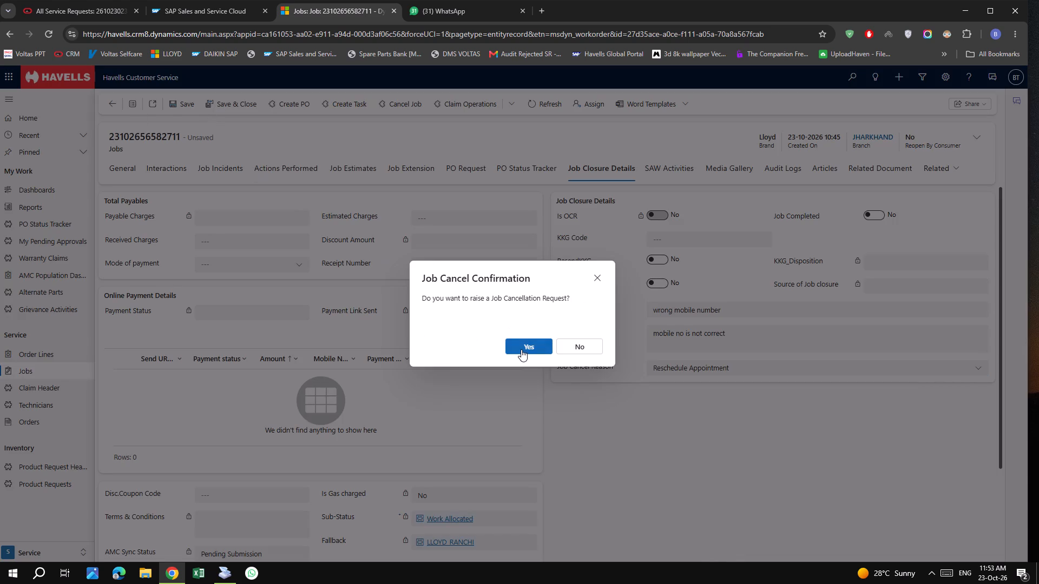
left_click(521, 349)
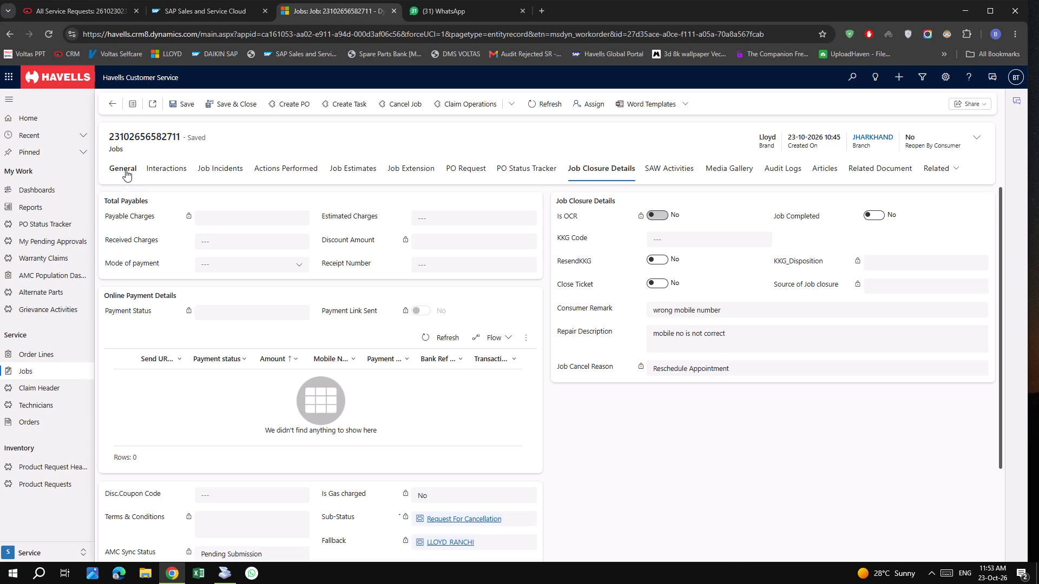
left_click(126, 170)
scroll(189, 235, "up", 1)
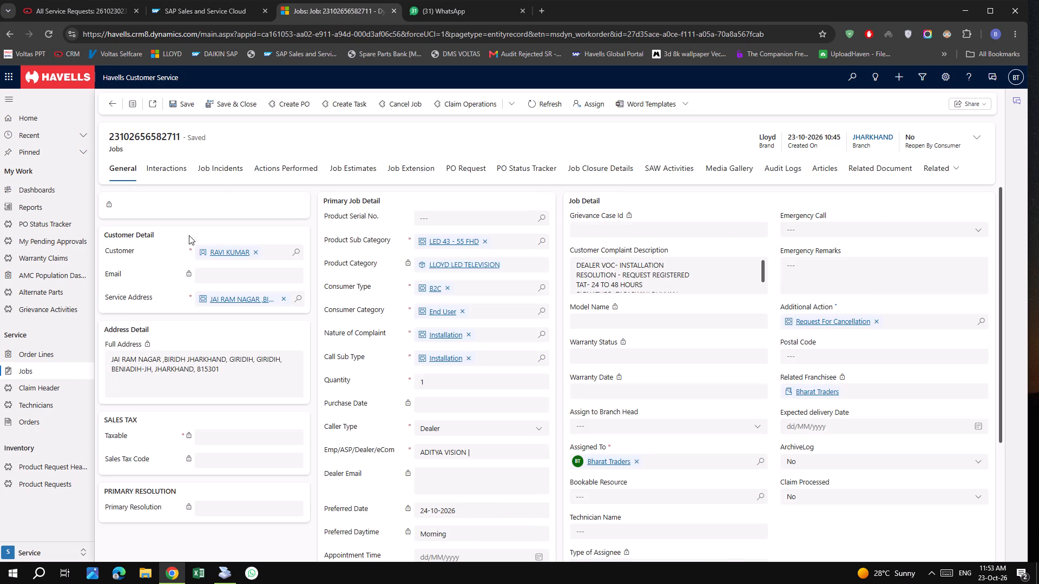
left_click(107, 107)
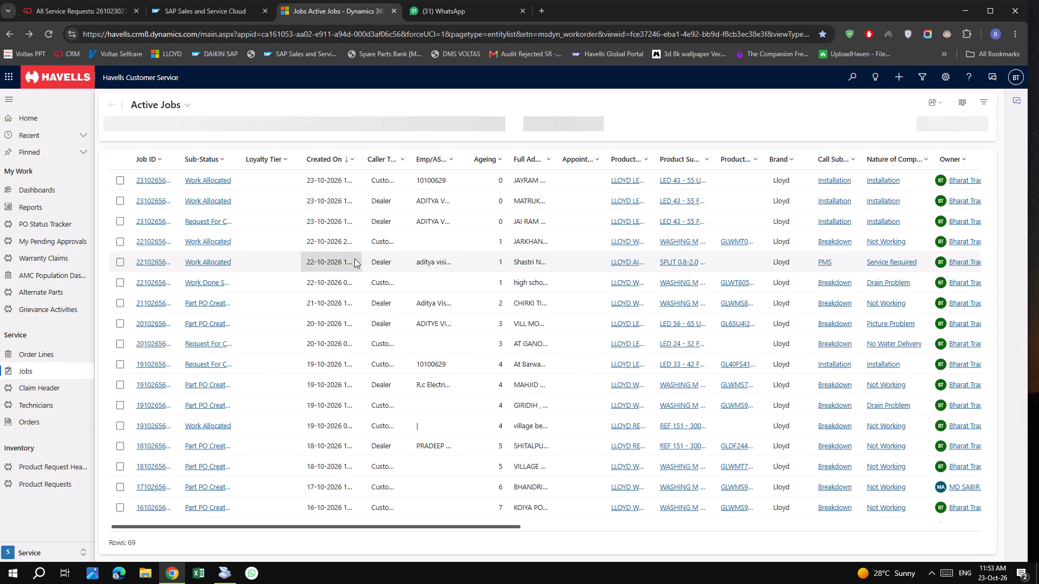
double_click(564, 177)
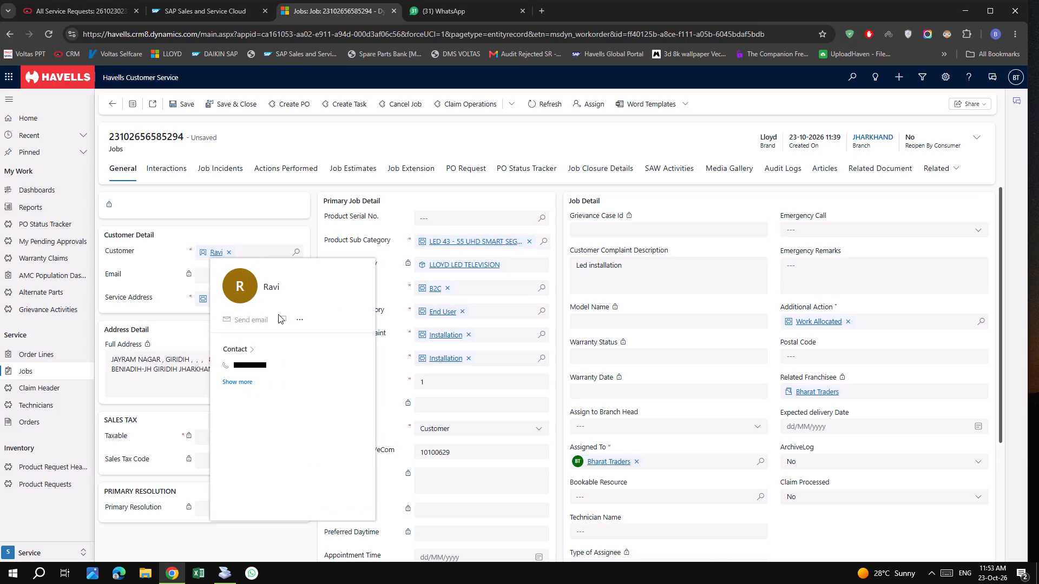
left_click(239, 212)
left_click(602, 164)
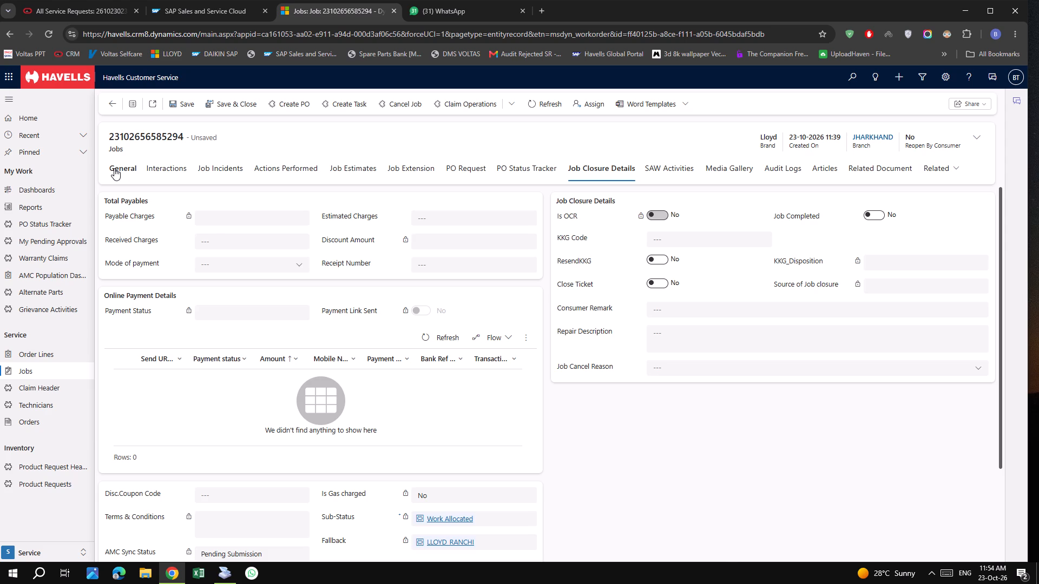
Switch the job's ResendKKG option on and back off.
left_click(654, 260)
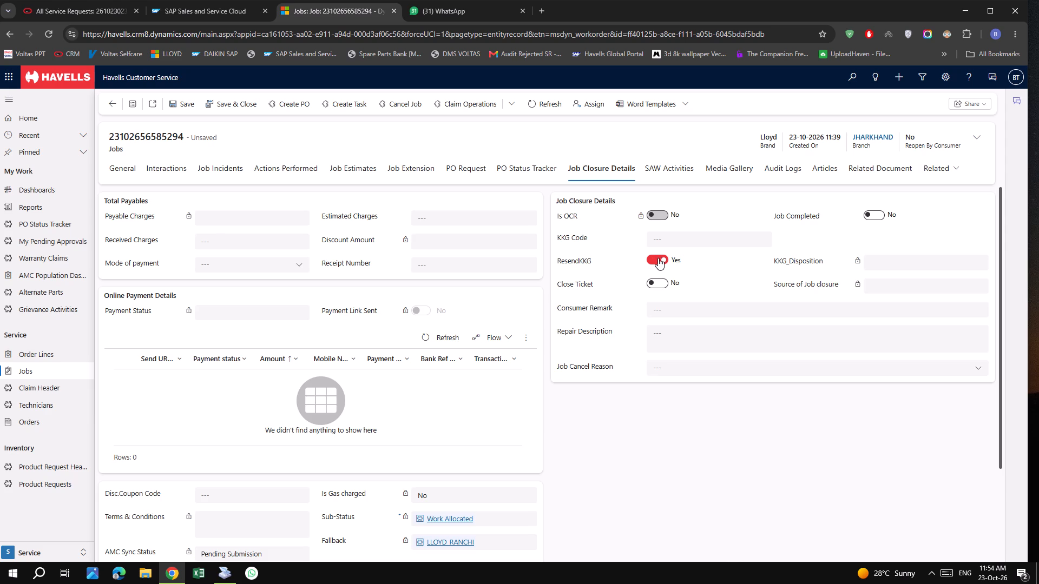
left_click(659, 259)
Review the job's general and closure details, look up the customer's associated product serial numbers, and return to the Active Jobs list.
left_click(129, 168)
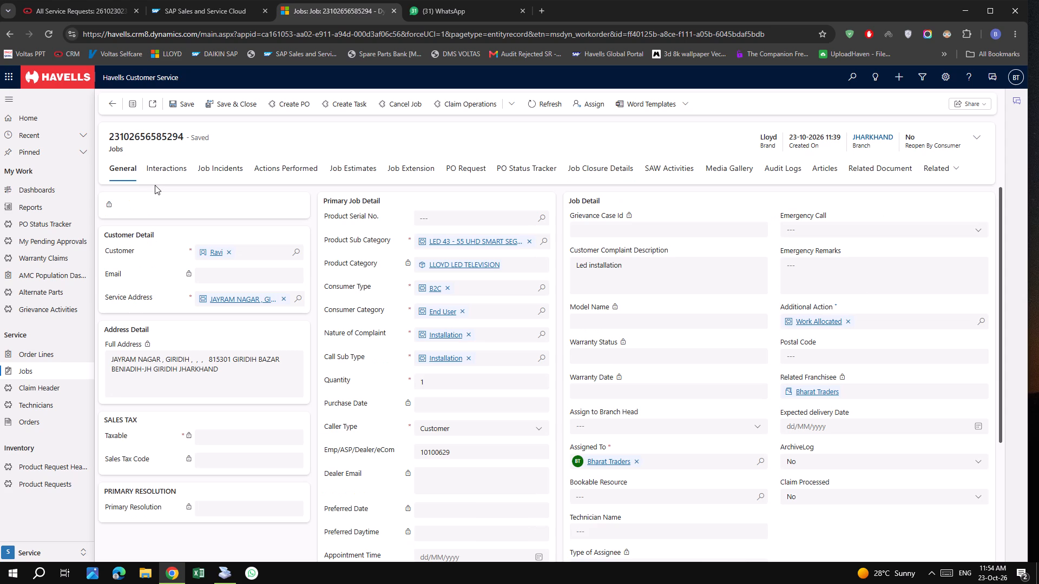
left_click(603, 177)
scroll(580, 234, "up", 3)
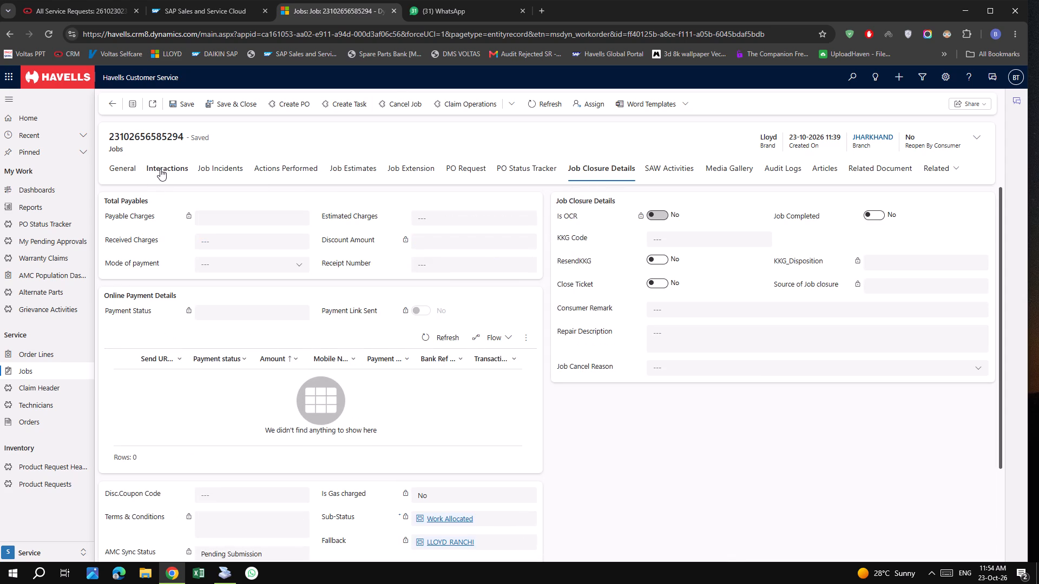
left_click(120, 171)
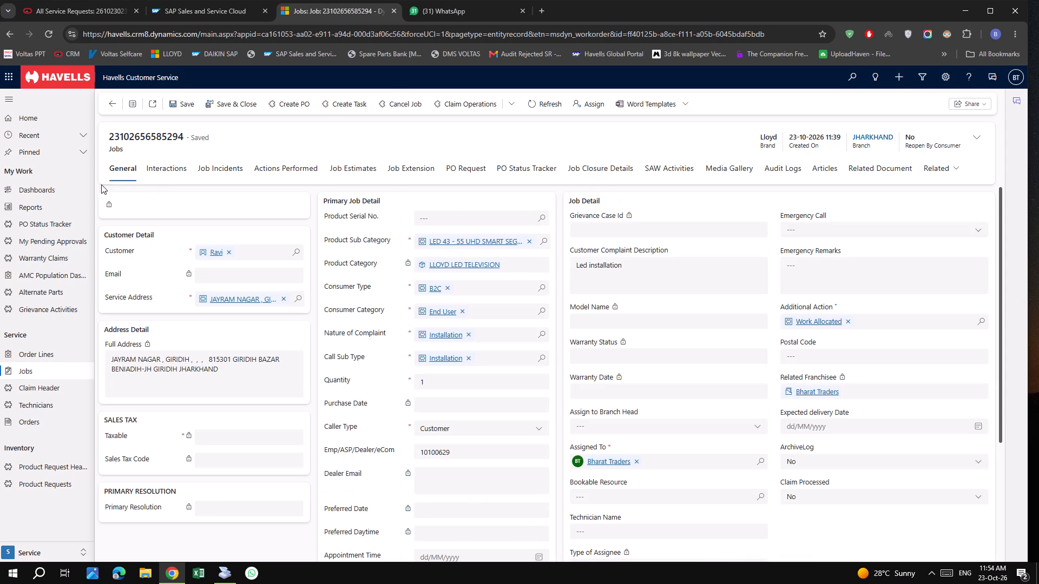
left_click(543, 221)
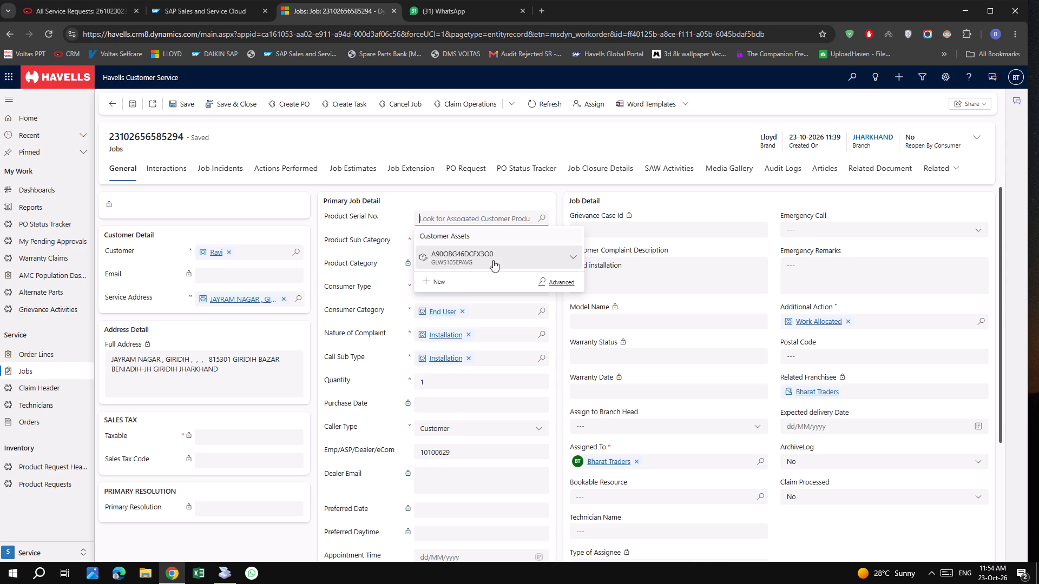
left_click(378, 136)
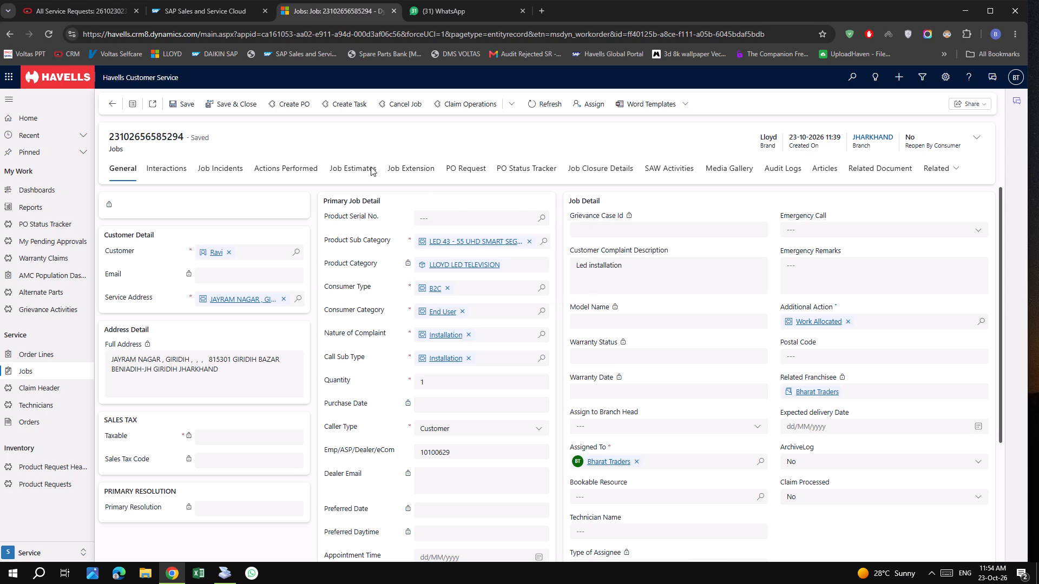
scroll(449, 249, "down", 4)
scroll(449, 249, "up", 9)
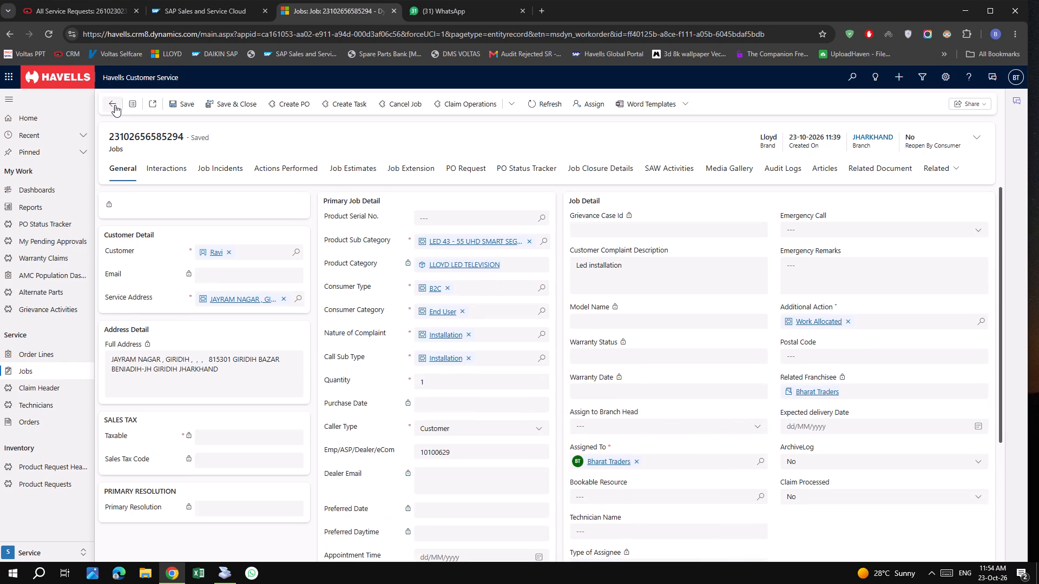
left_click(115, 105)
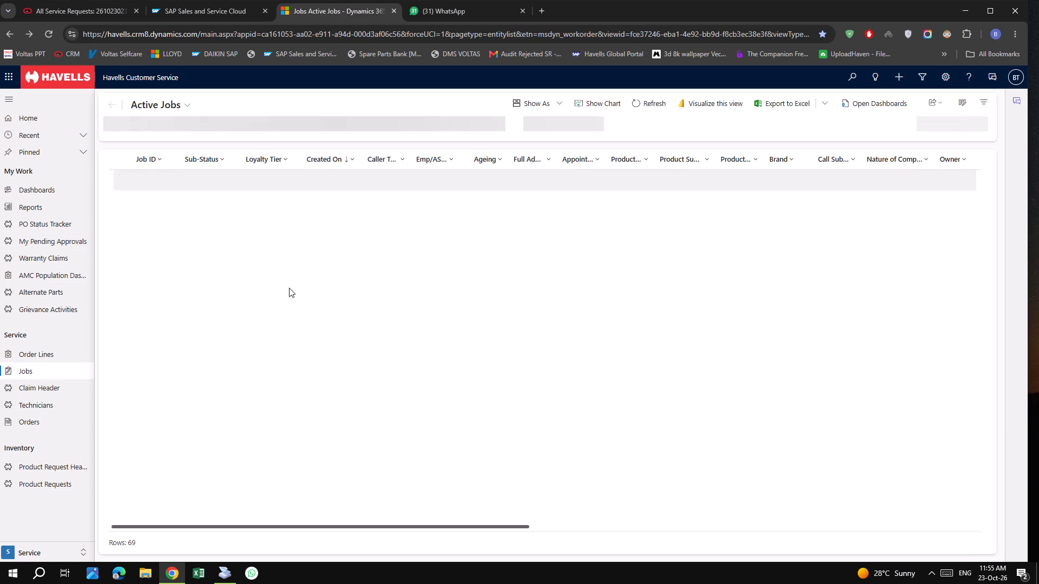
Examine the Active Jobs list, including its customer and branch columns, for calls that still need attention.
scroll(454, 300, "up", 3)
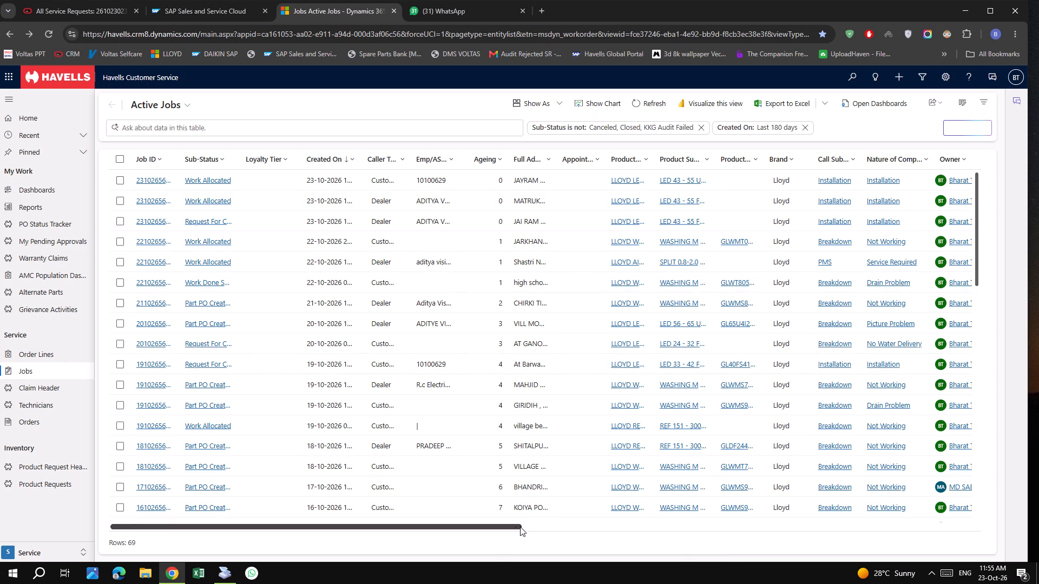
left_click_drag(515, 527, 600, 532)
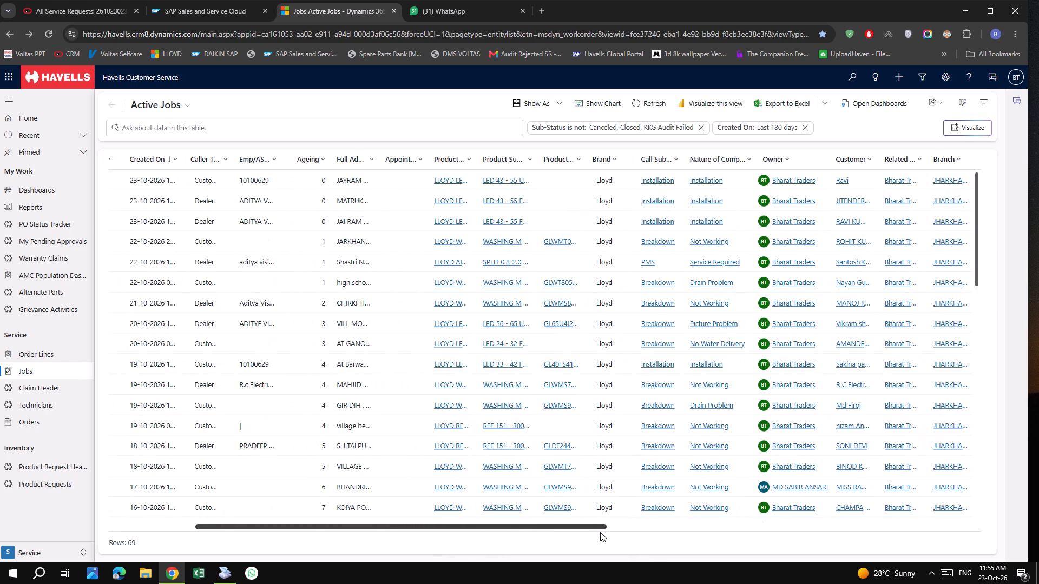
left_click_drag(600, 532, 435, 552)
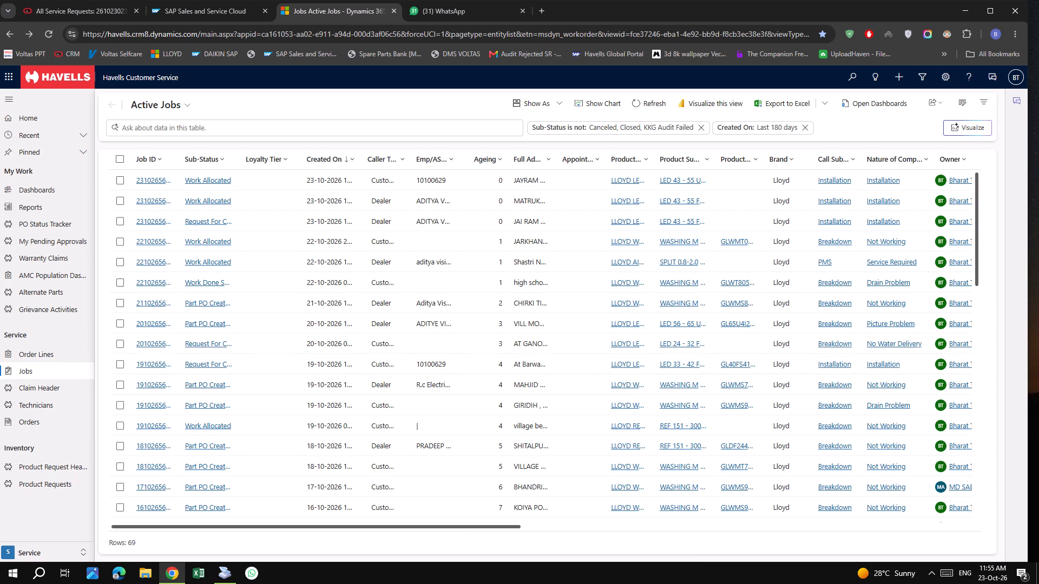
scroll(571, 459, "up", 8)
scroll(522, 293, "up", 3)
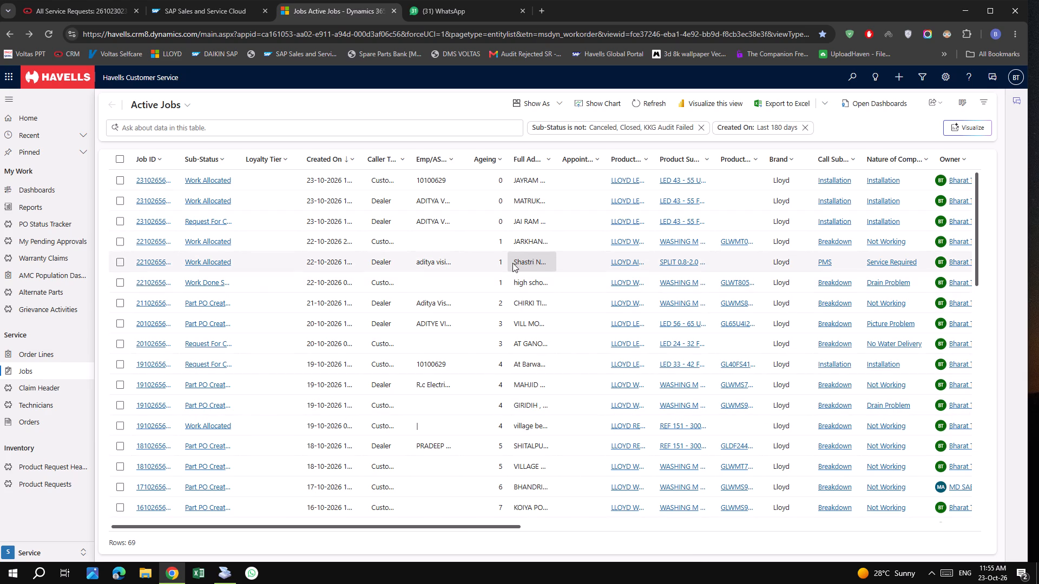
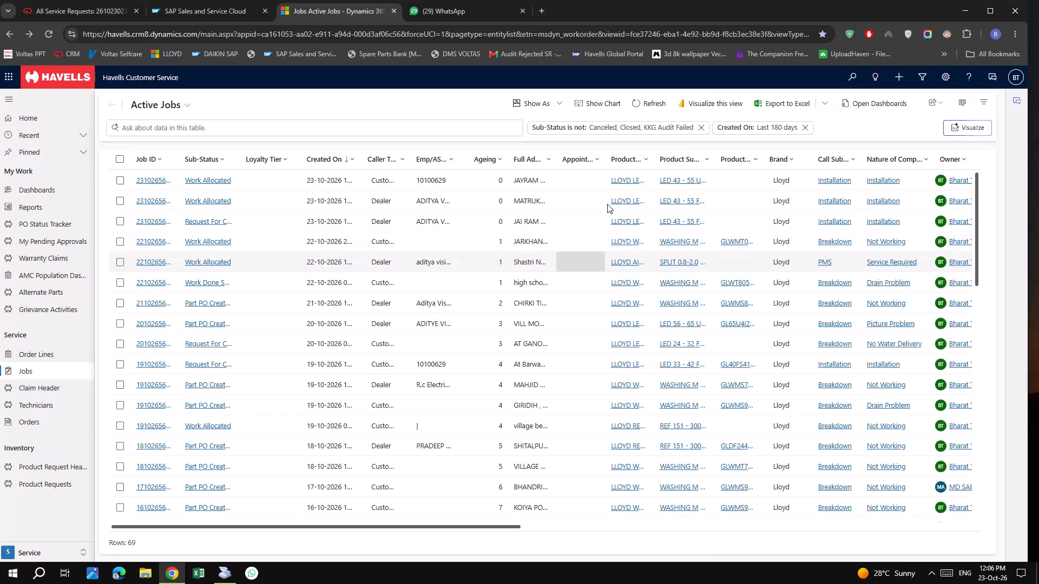
Refresh the Active Jobs list.
left_click(642, 98)
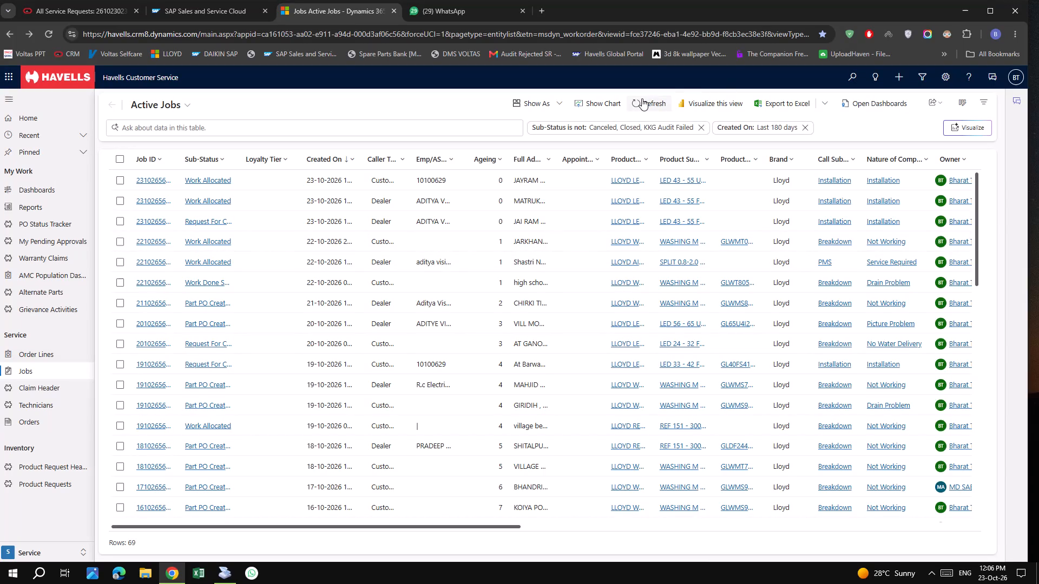
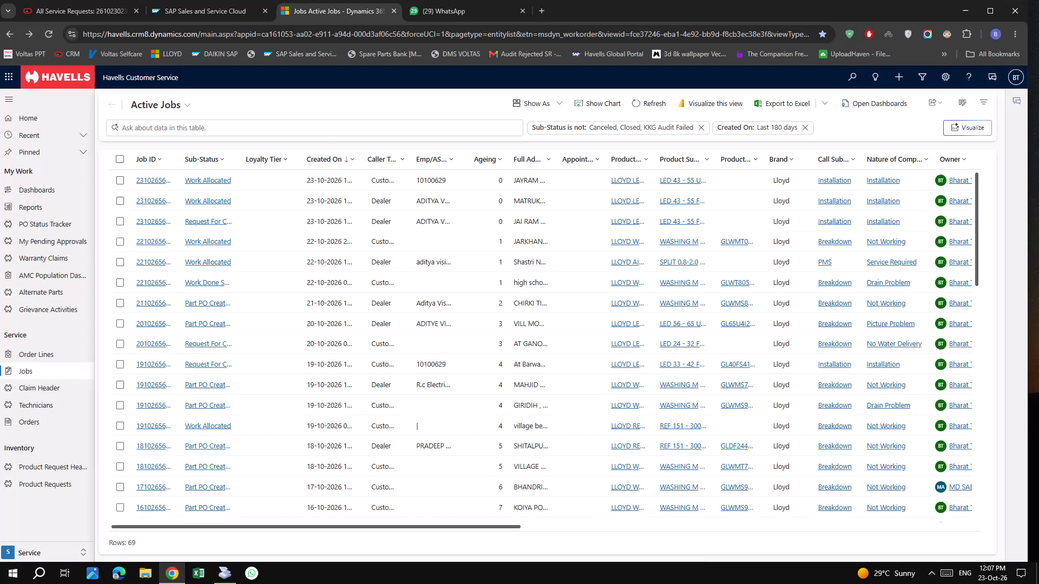
Search Google for "ind vs nz" in a new tab and open the New Zealand vs India match details.
left_click(542, 16)
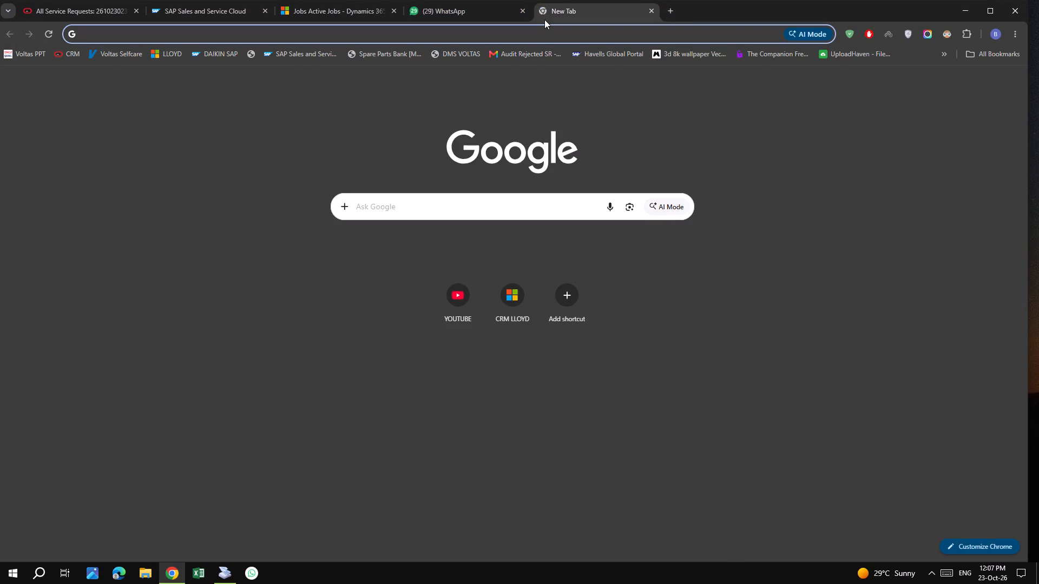
key("i")
type("nd")
key("space")
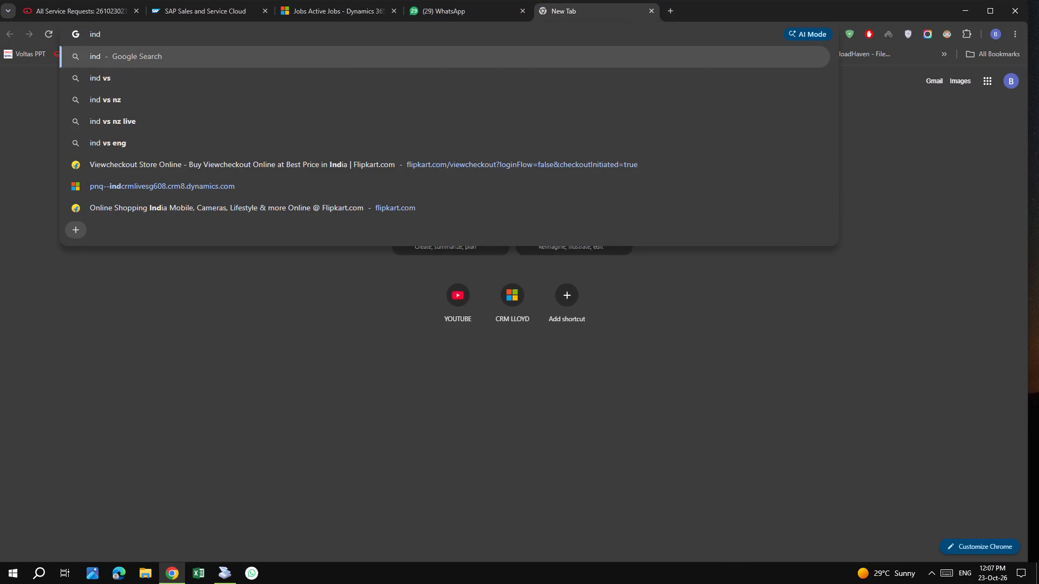
type("v")
key("space")
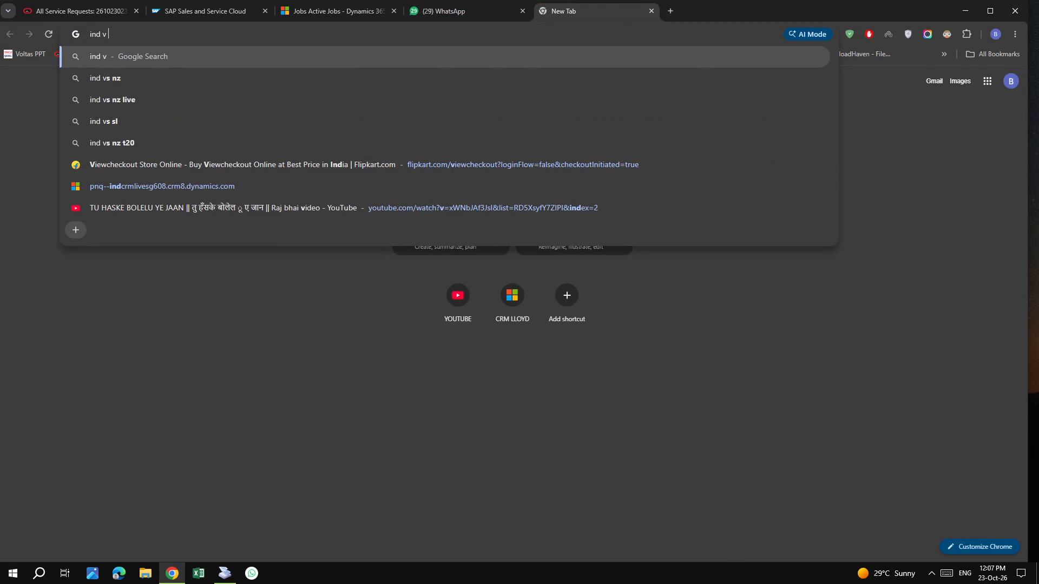
left_click(216, 86)
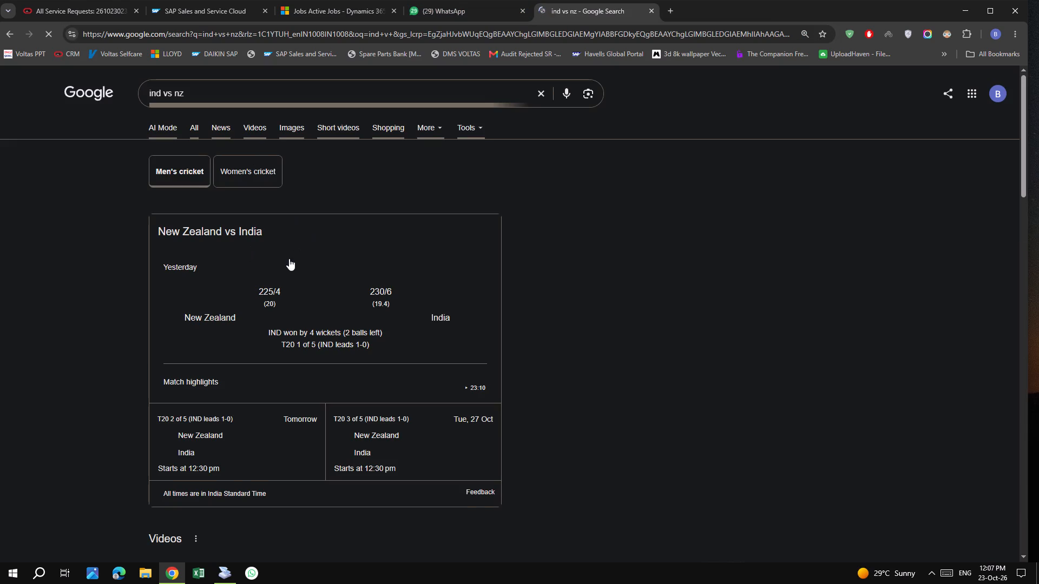
left_click(307, 296)
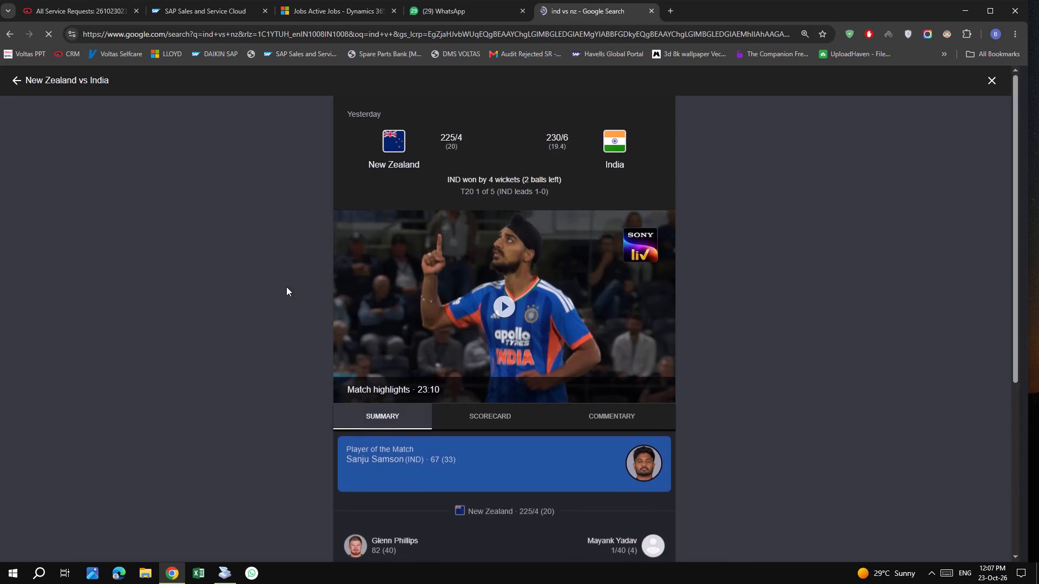
Examine the match scorecard, reading New Zealand's batting and bowling figures.
scroll(424, 293, "down", 9)
scroll(459, 282, "up", 3)
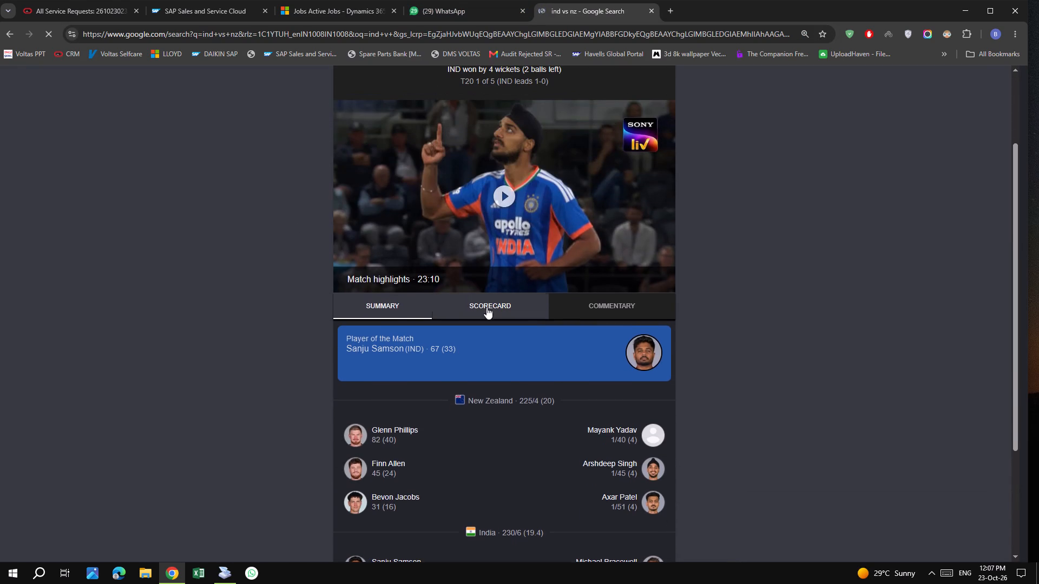
left_click(486, 300)
scroll(484, 303, "down", 2)
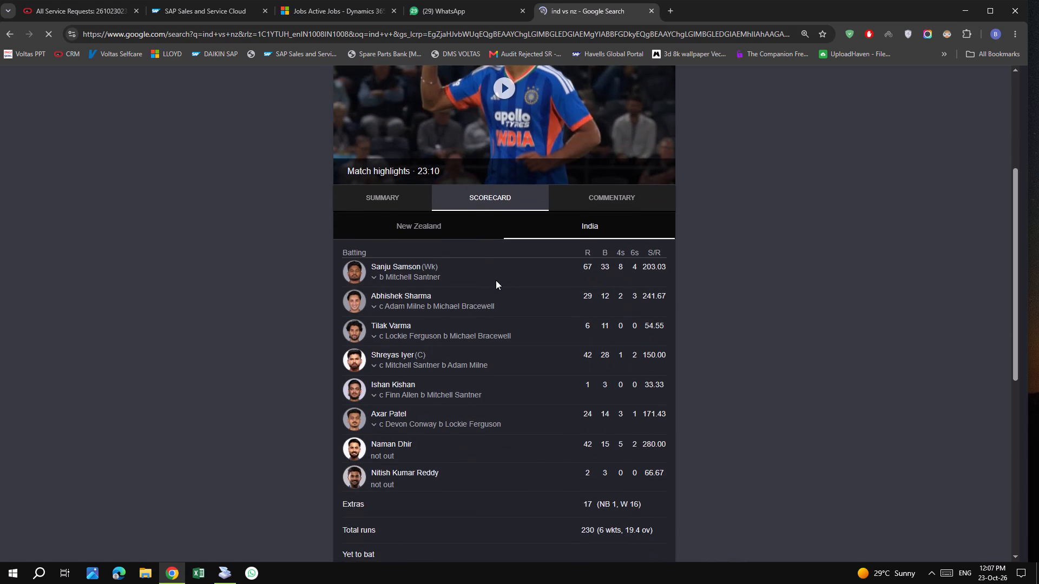
left_click(400, 228)
scroll(446, 277, "down", 3)
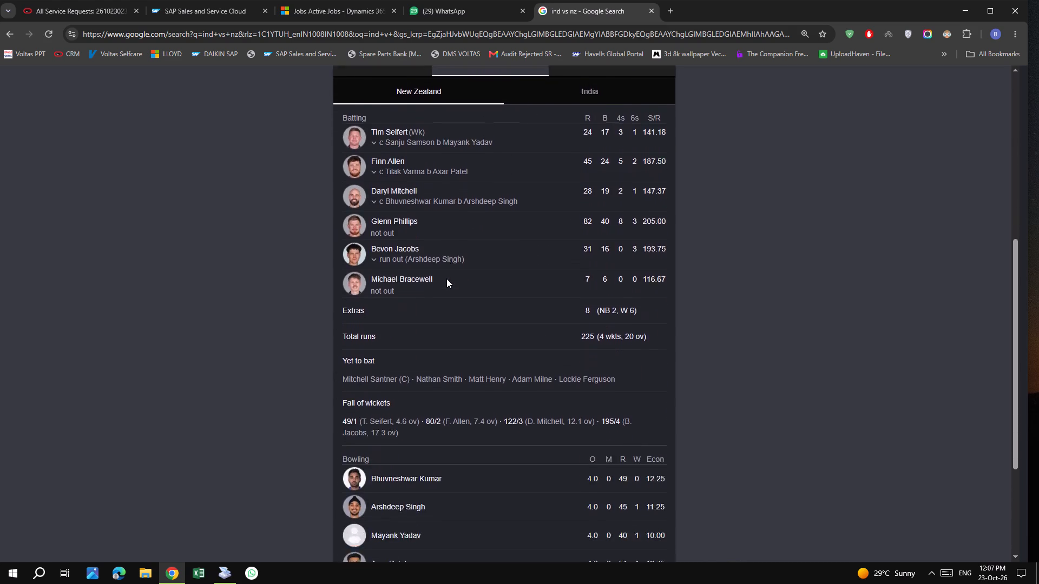
scroll(446, 278, "down", 2)
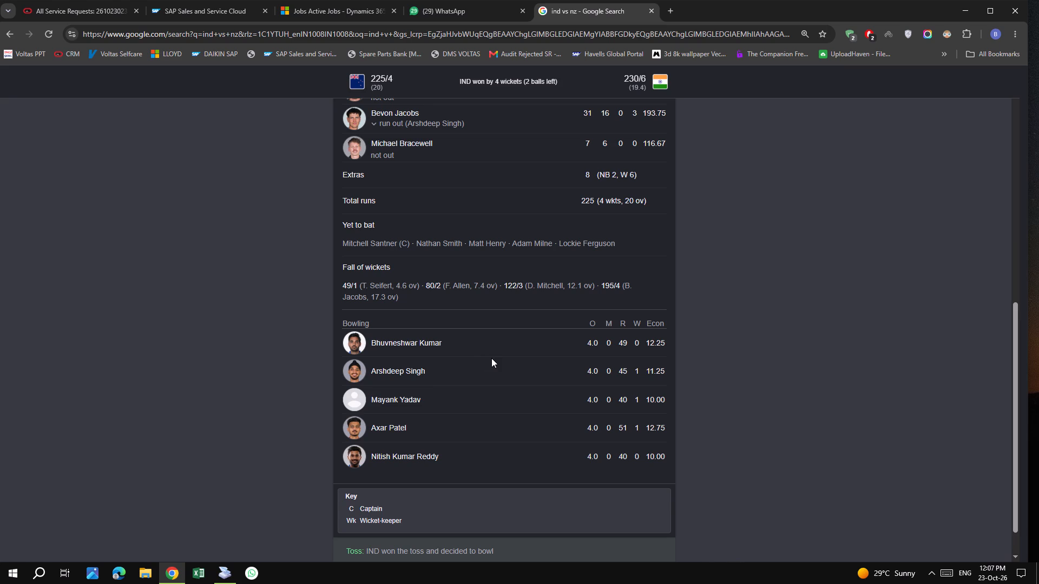
scroll(470, 310, "down", 5)
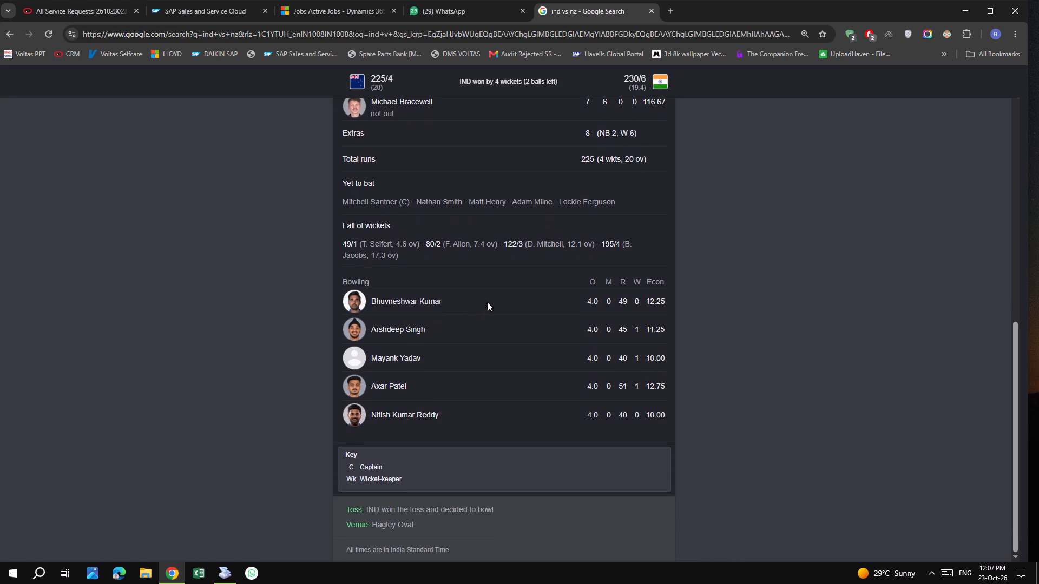
scroll(487, 302, "up", 11)
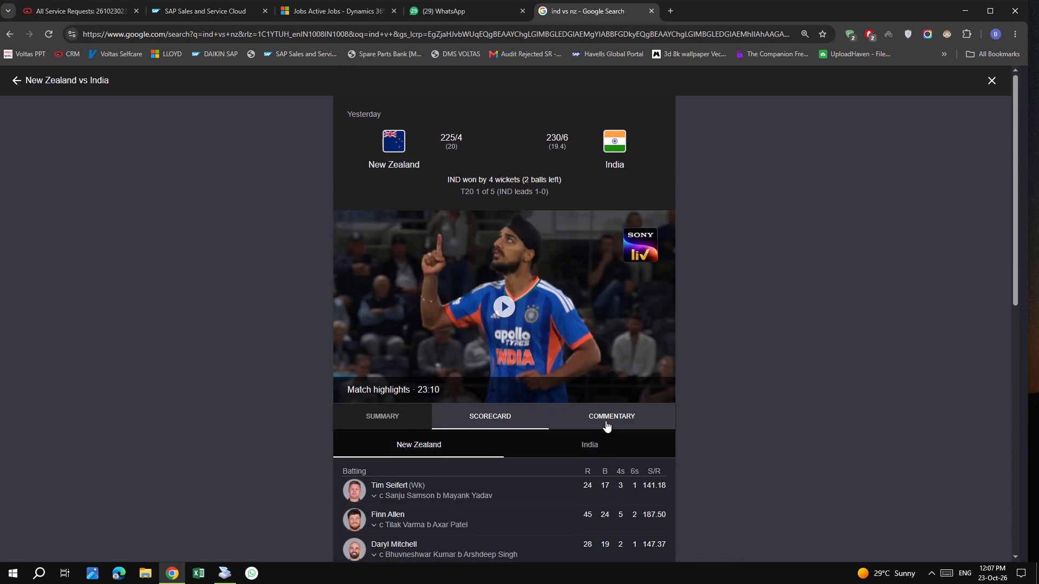
Examine India's innings on the scorecard, including batting, fall of wickets and bowling, and close the match tab.
left_click(601, 439)
scroll(504, 348, "down", 7)
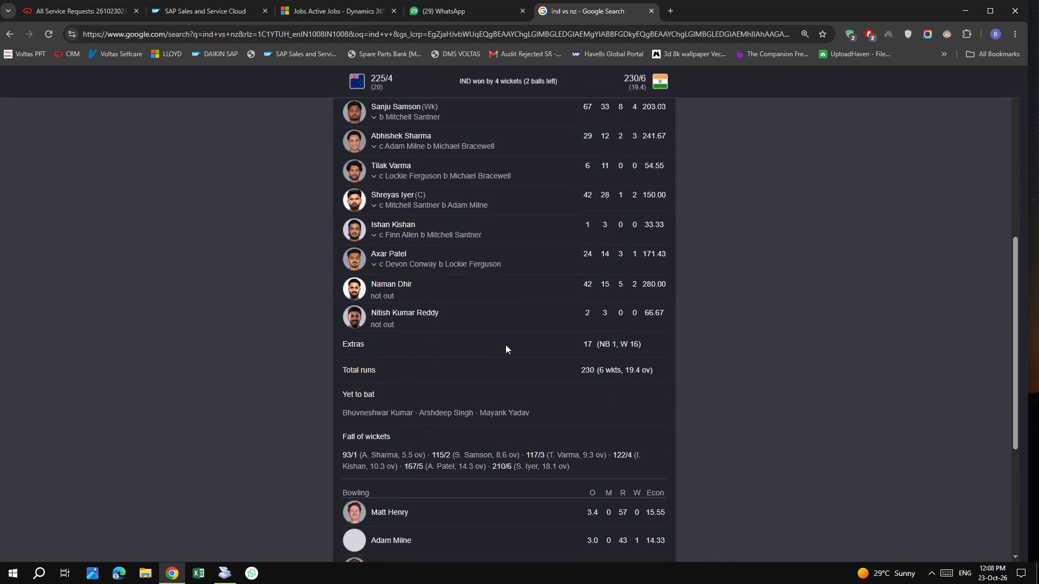
scroll(505, 344, "down", 2)
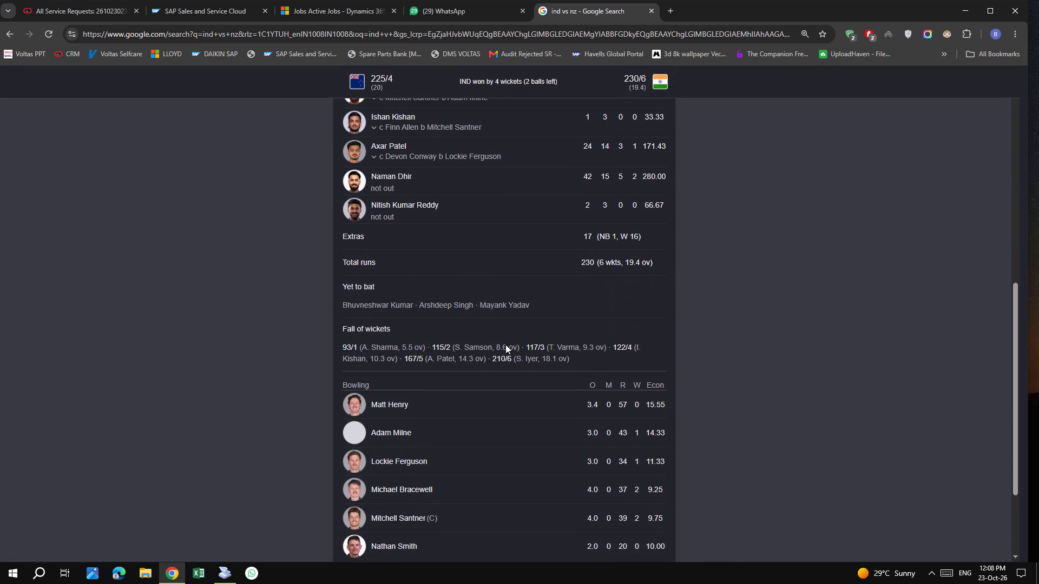
scroll(505, 344, "down", 1)
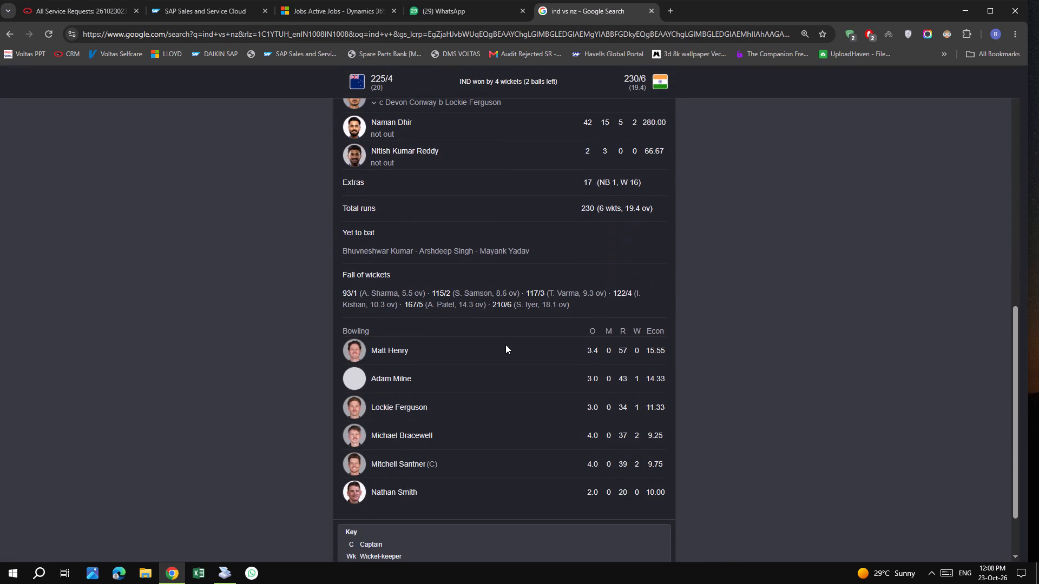
scroll(505, 344, "up", 15)
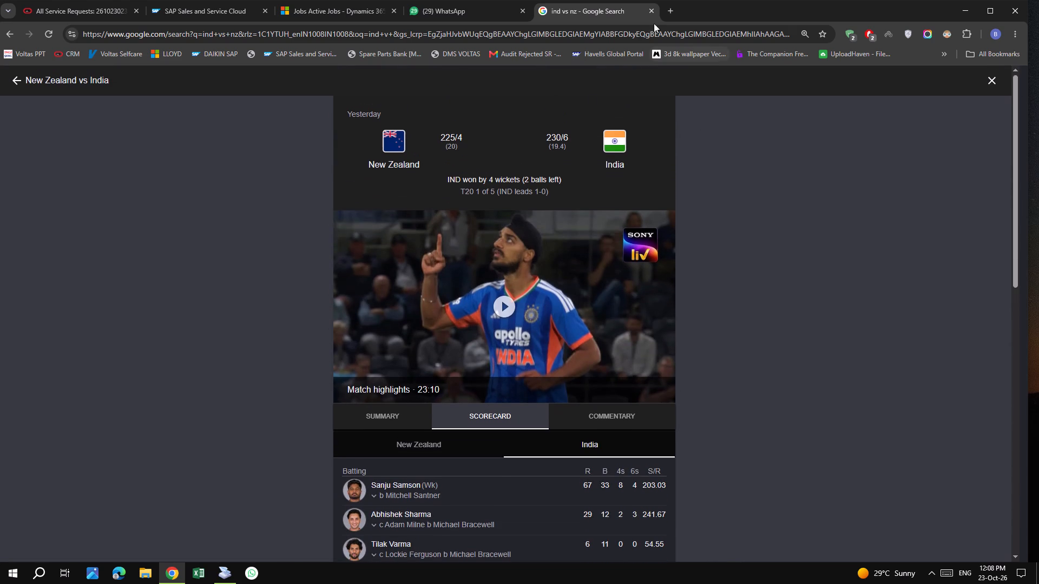
left_click(649, 10)
Refresh the Active Jobs list in the Havells portal.
scroll(576, 164, "up", 4)
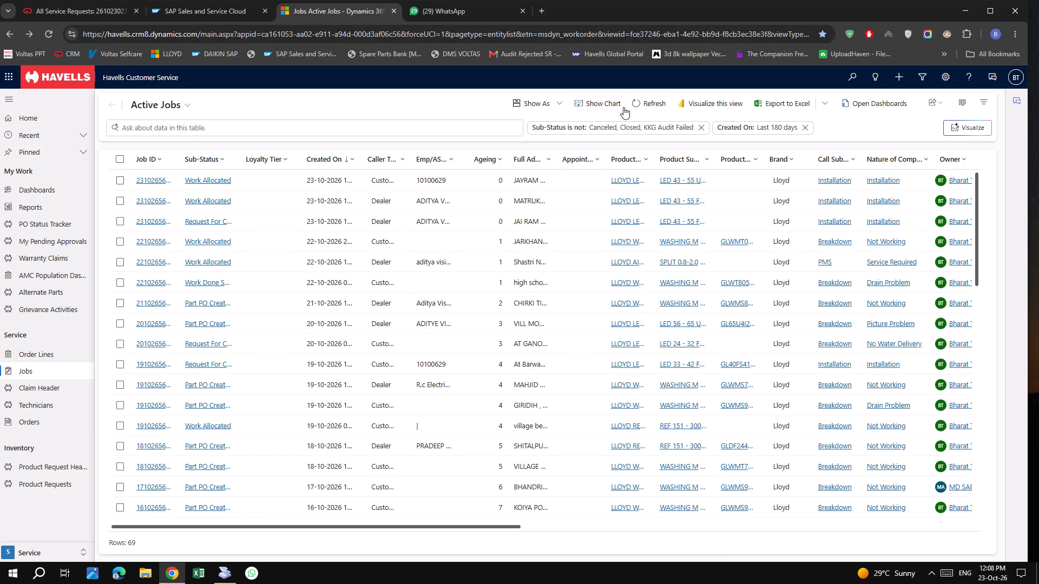
left_click(646, 110)
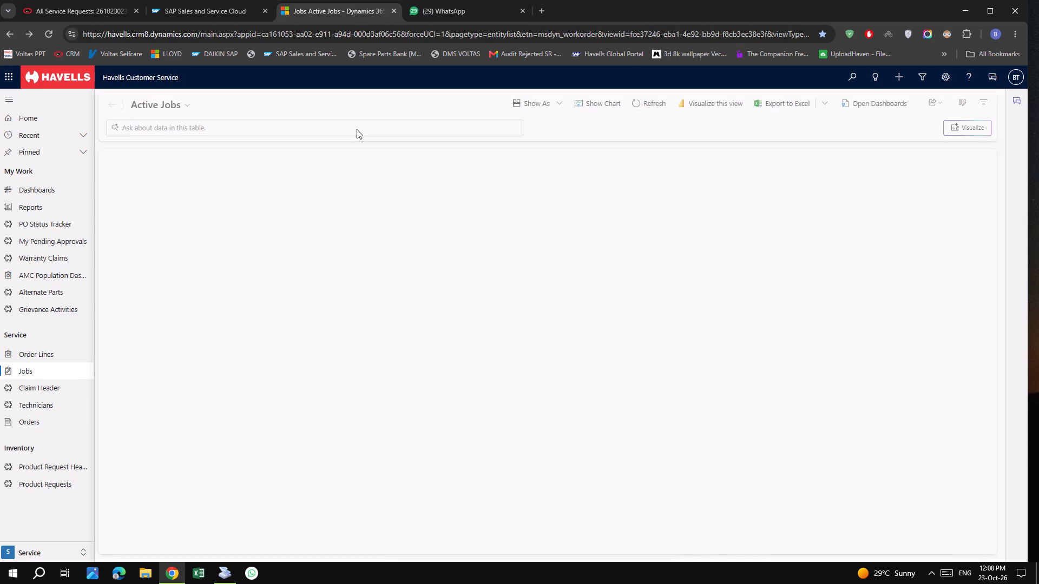
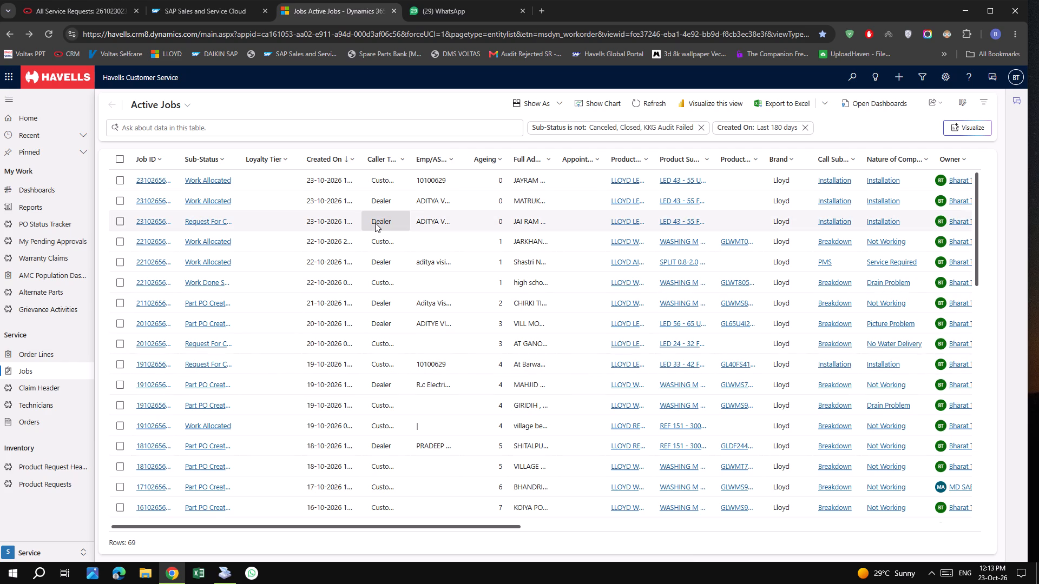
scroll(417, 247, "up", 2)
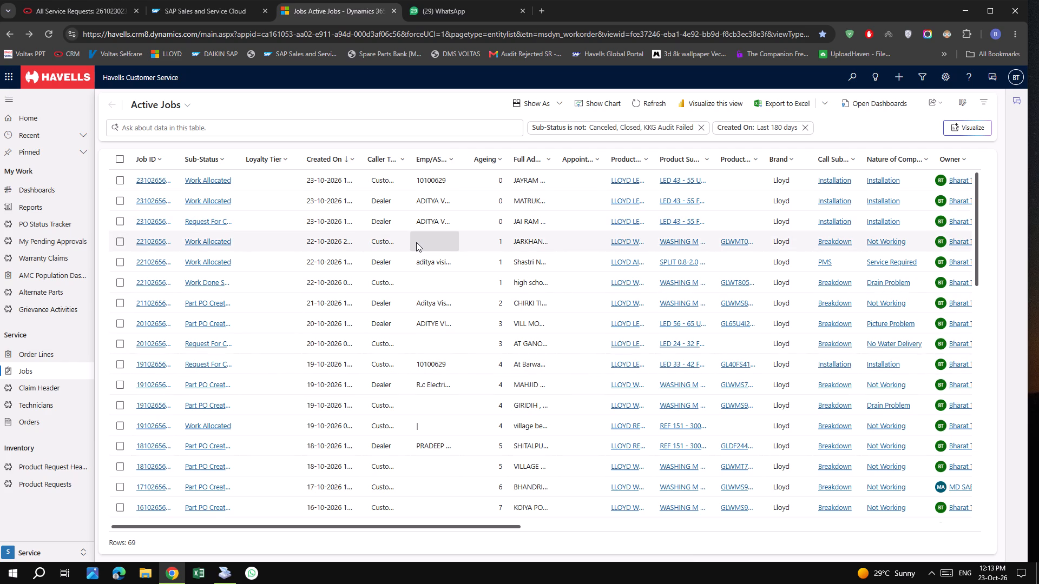
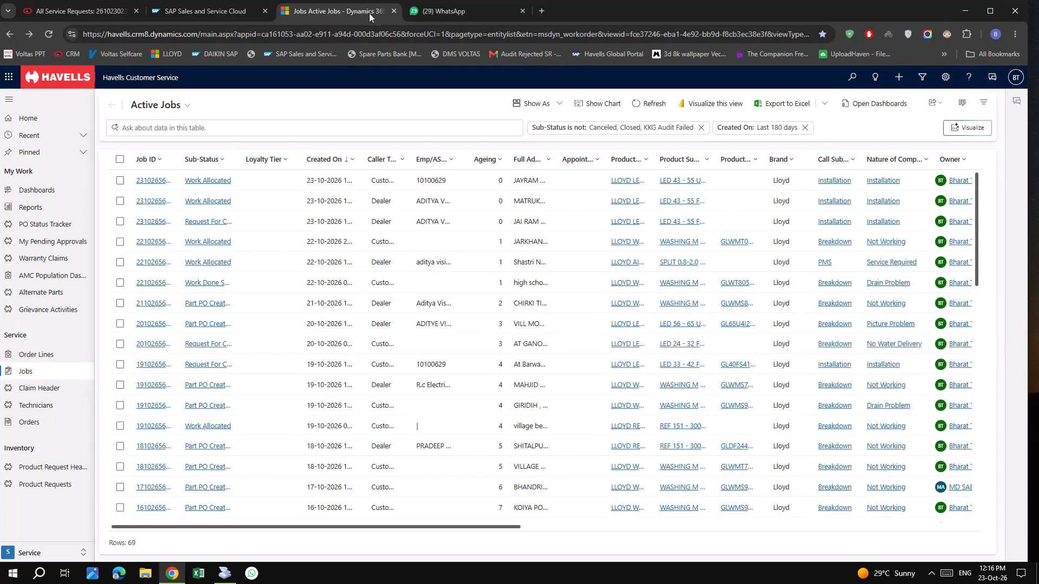
Open a new browser tab.
left_click(544, 12)
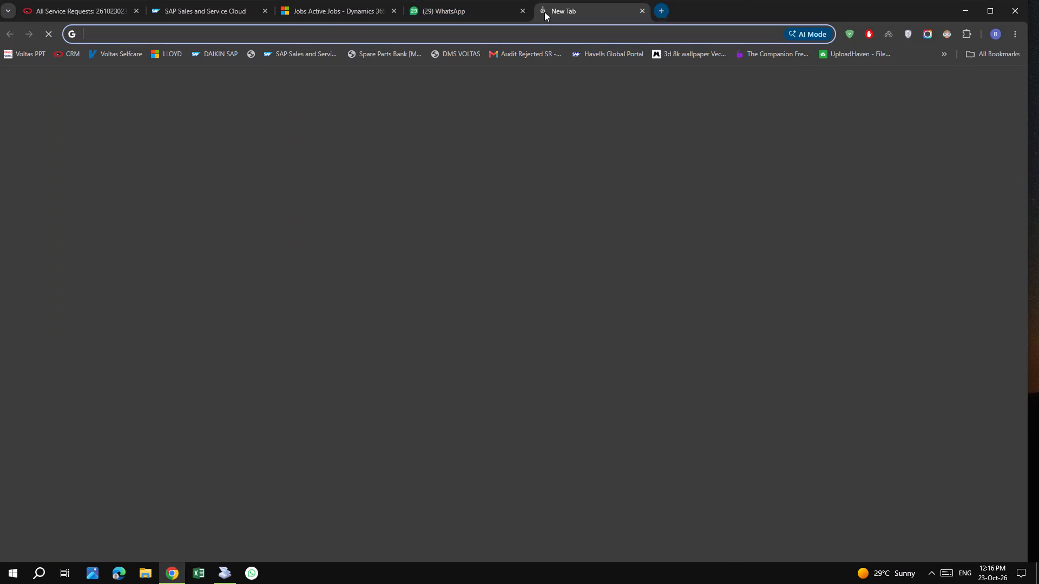
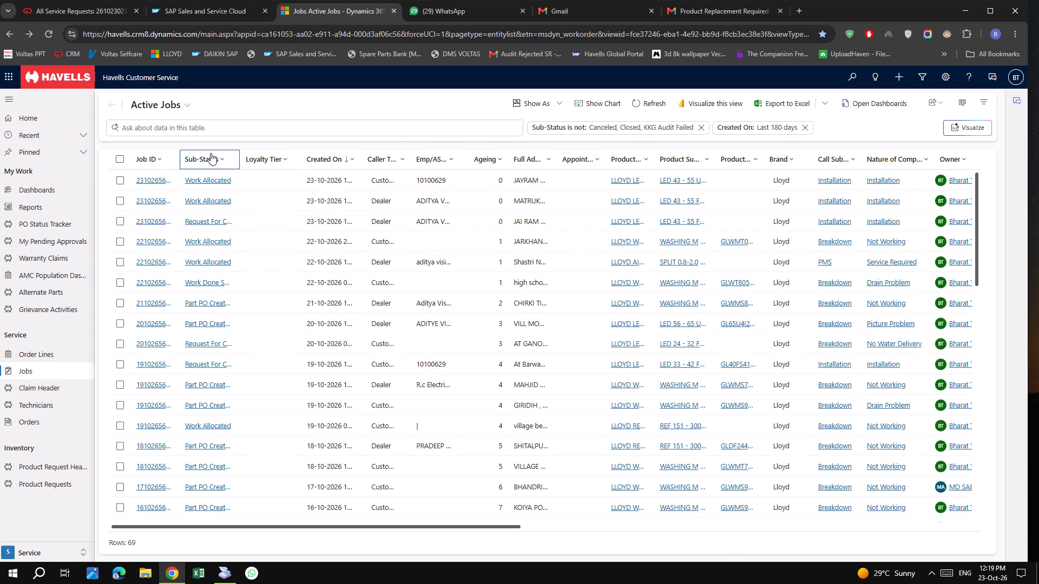
Open the Filter by settings for the Sub-Status column of the Active Jobs list.
left_click(223, 226)
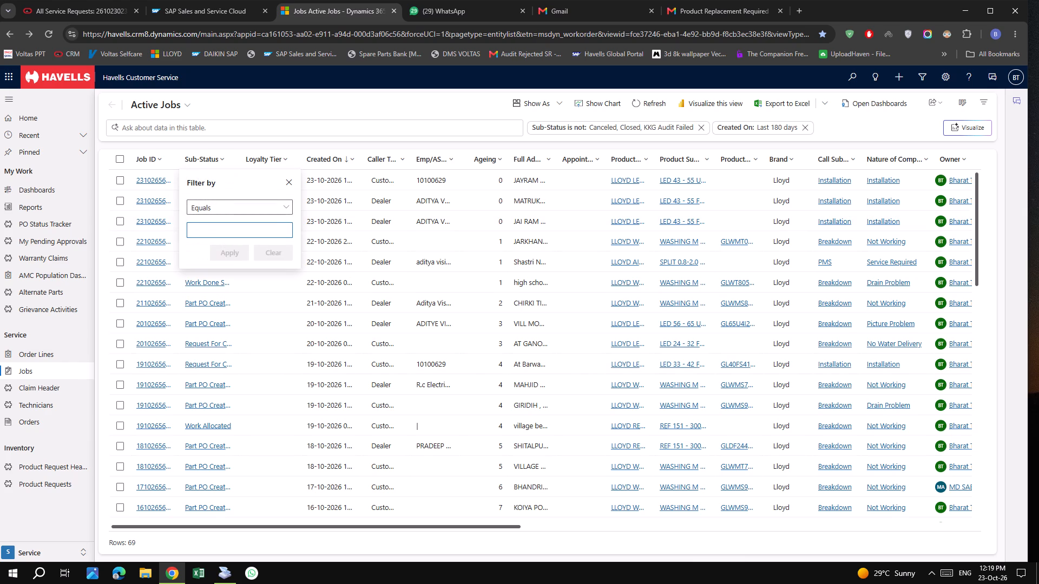
Filter the Active Jobs list to jobs whose sub-status equals Part PO Created.
key("w")
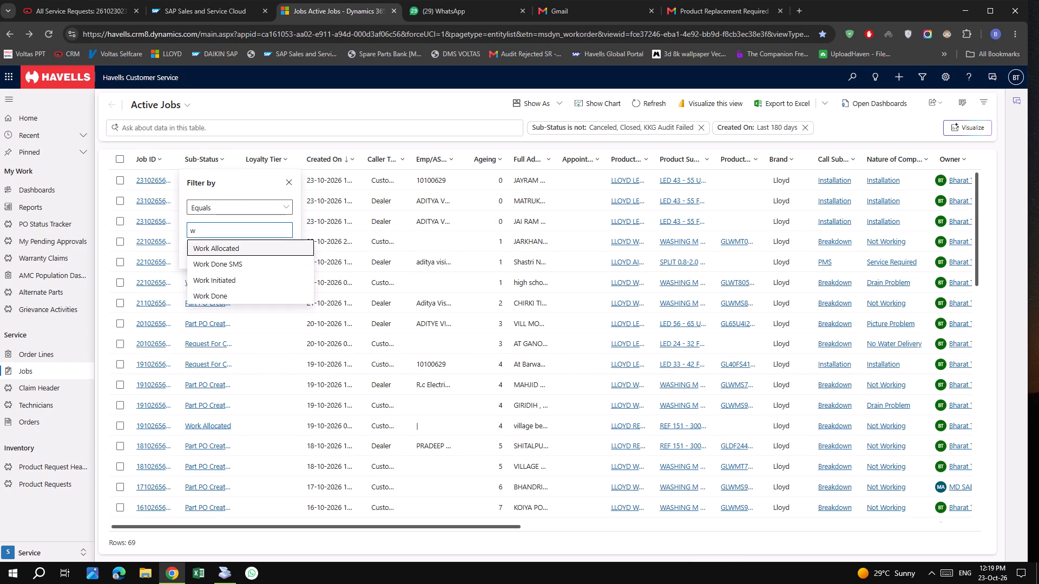
key("BackSpace")
key("p")
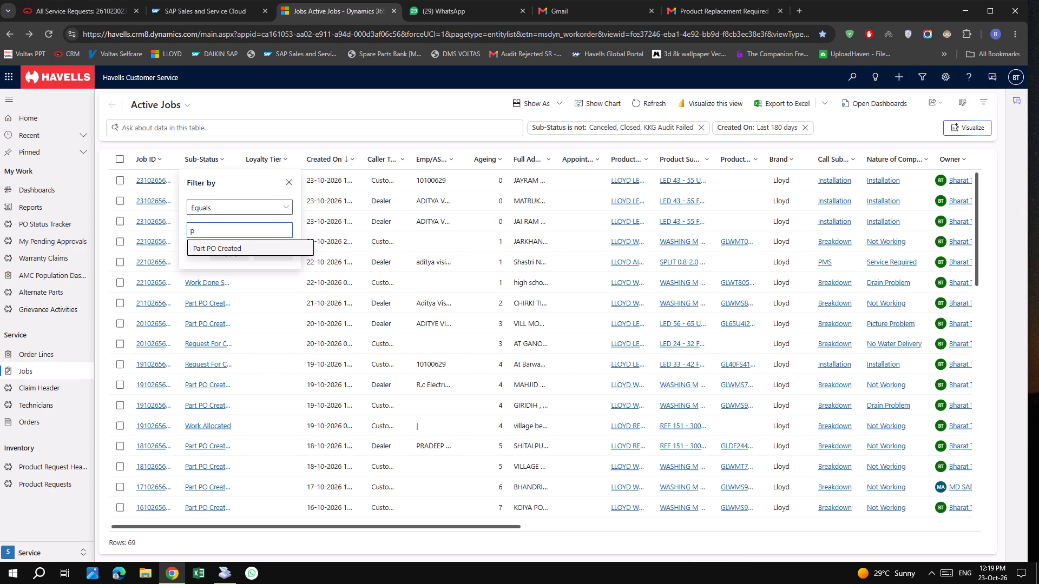
left_click(222, 254)
left_click(227, 268)
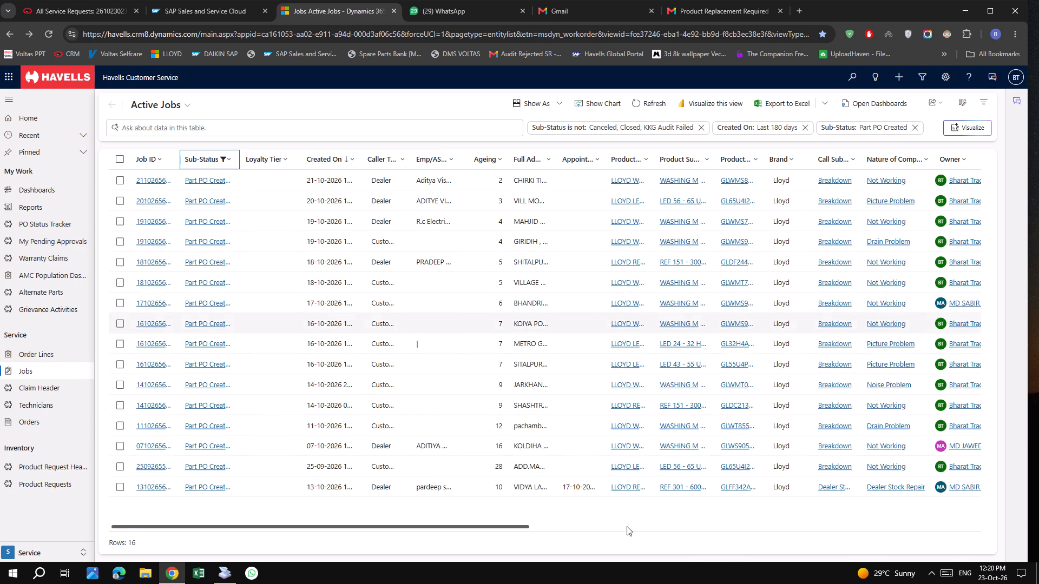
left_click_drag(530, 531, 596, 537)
left_click_drag(528, 529, 685, 529)
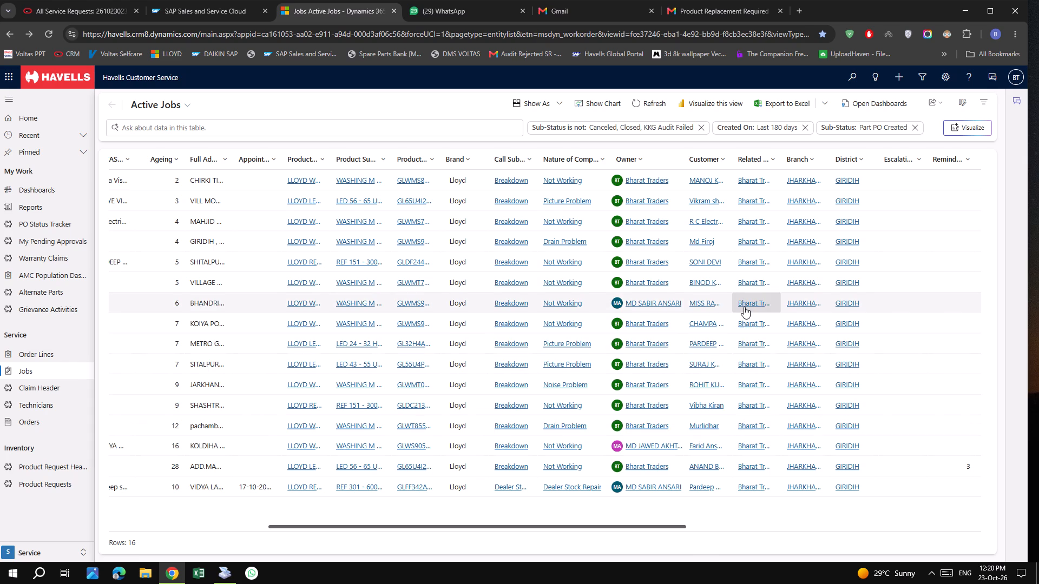
triple_click(270, 401)
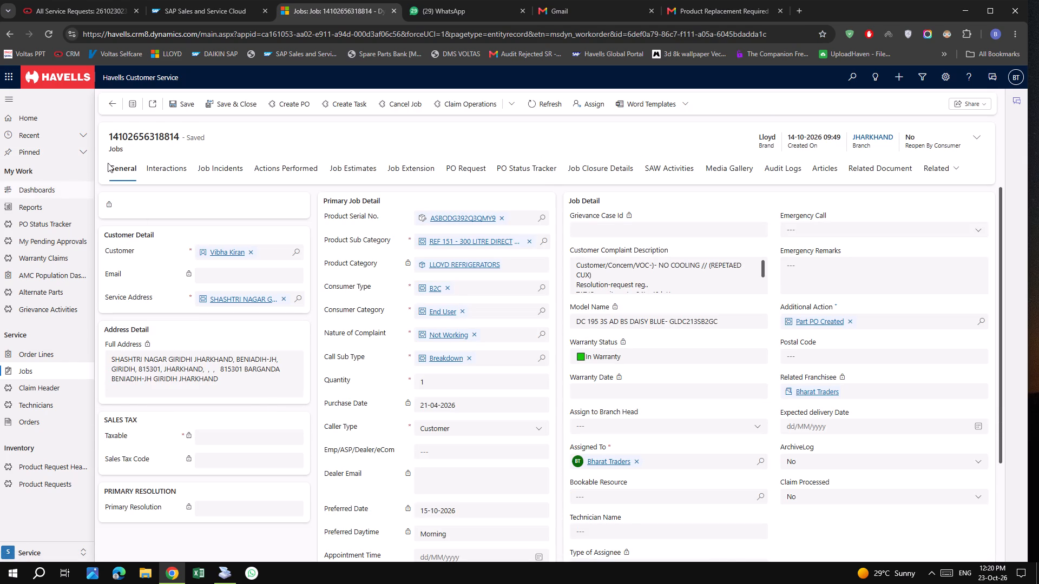
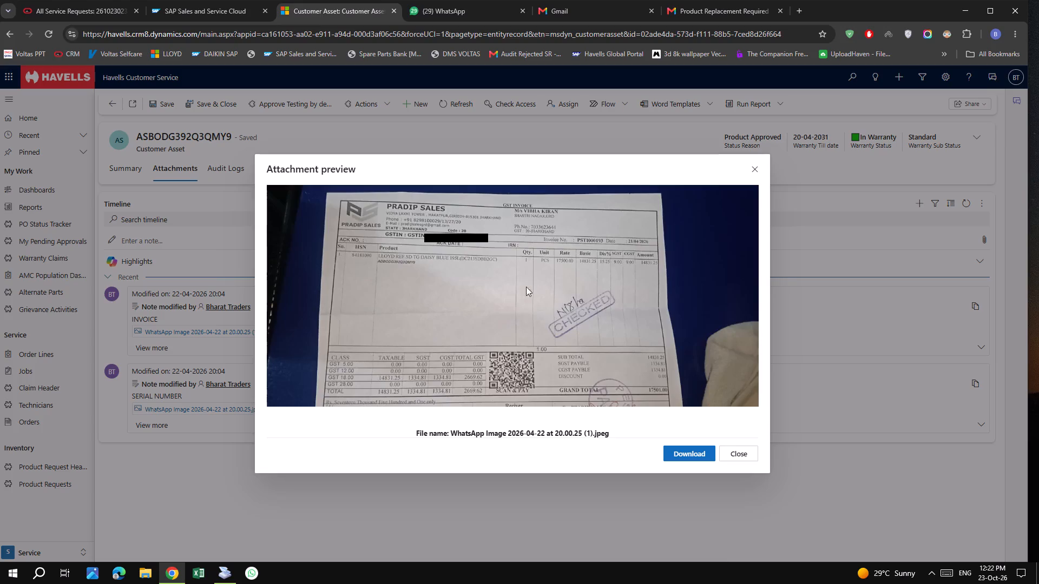
left_click(683, 459)
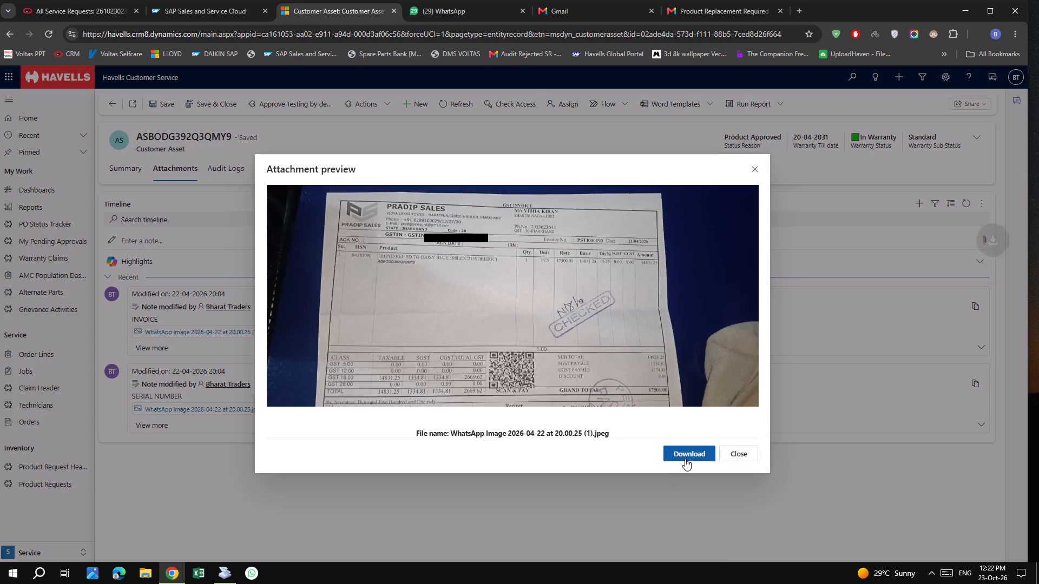
left_click(760, 170)
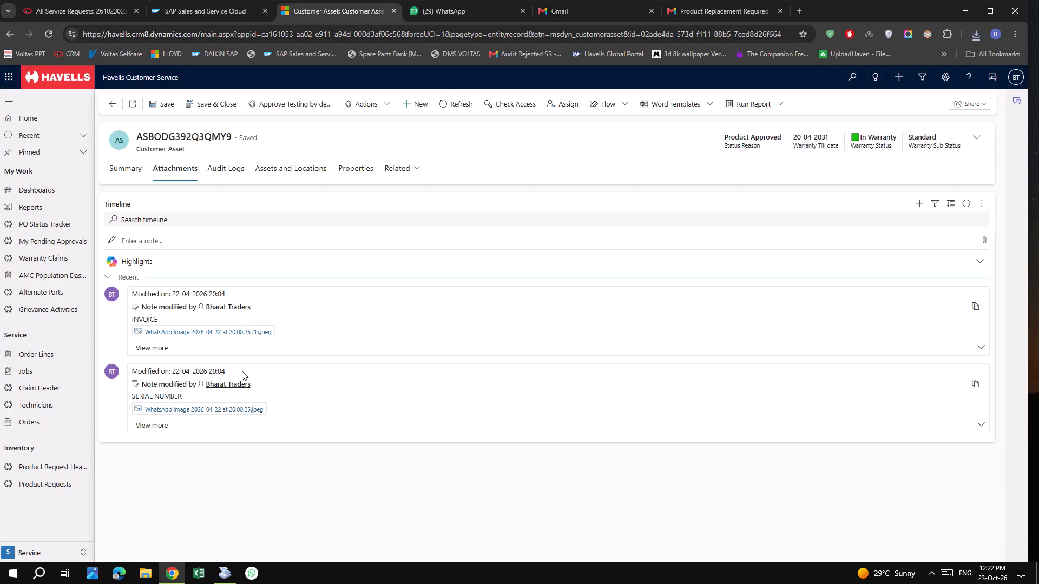
left_click(200, 410)
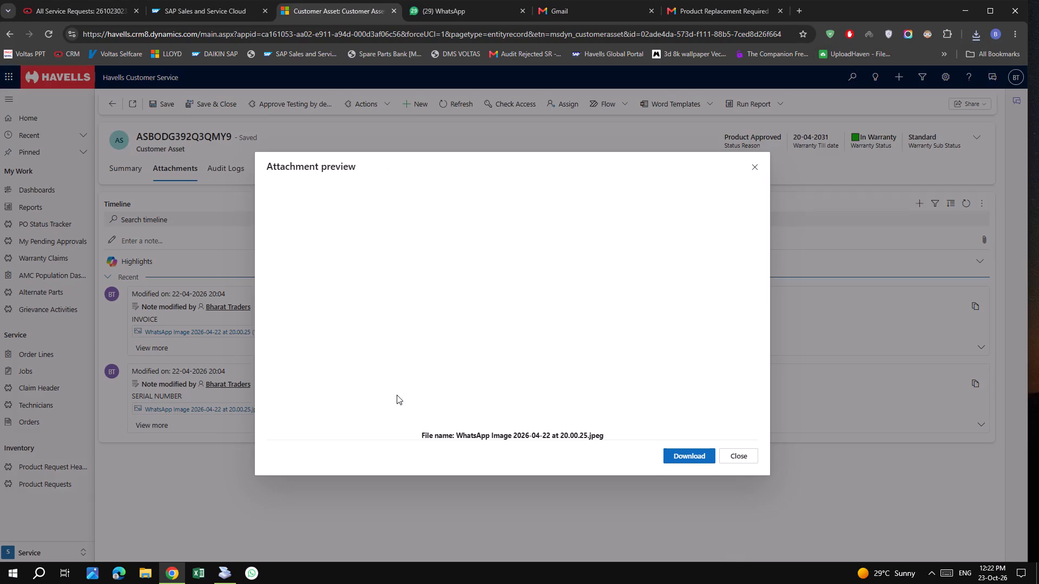
left_click(685, 450)
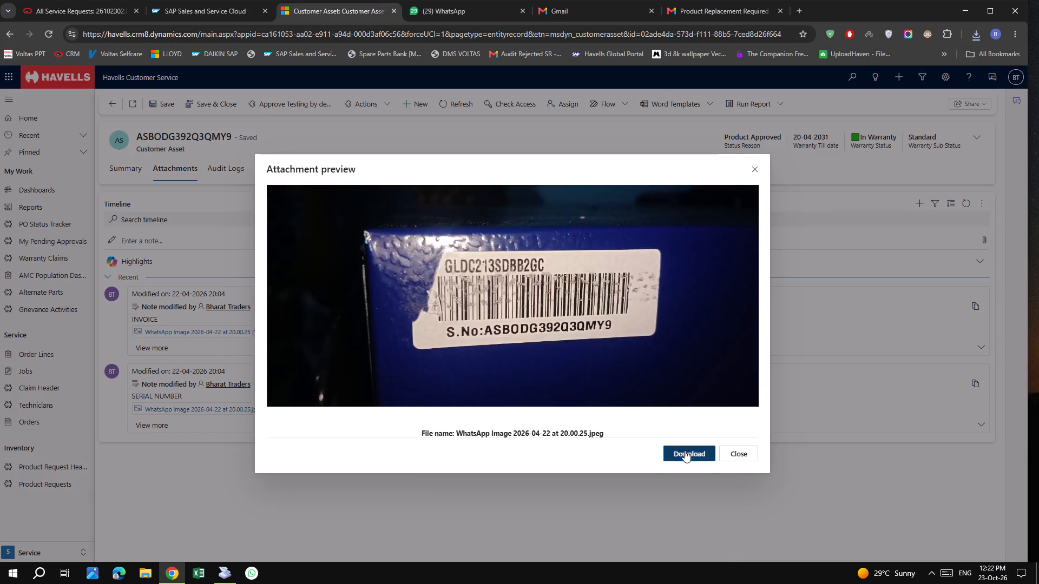
left_click(752, 171)
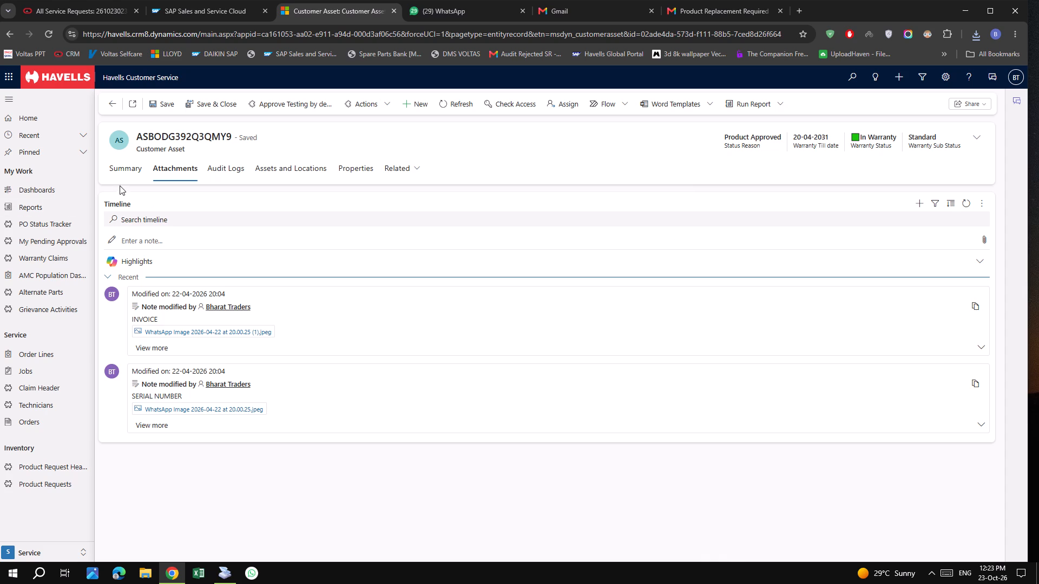
left_click(116, 172)
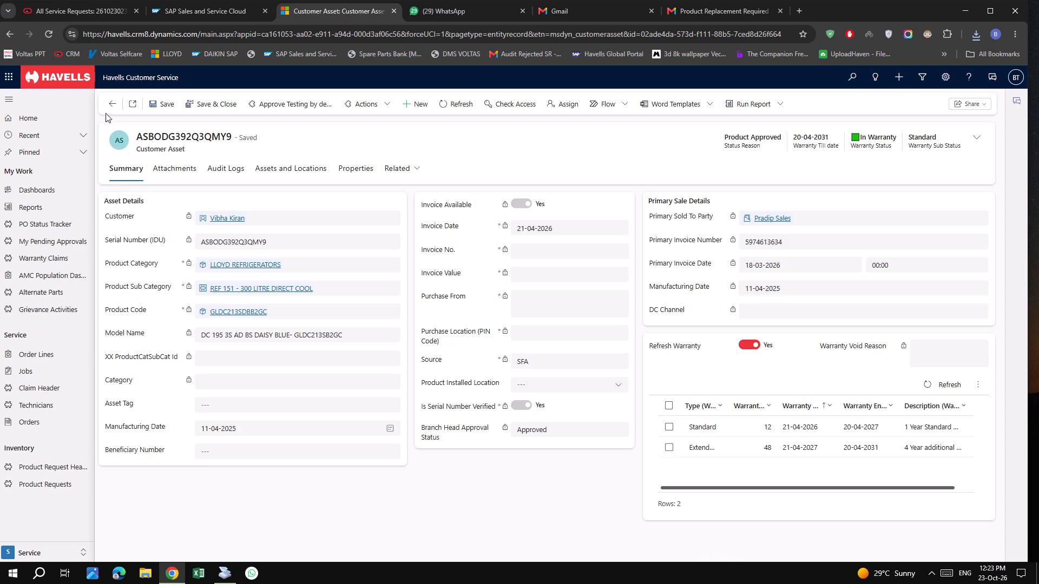
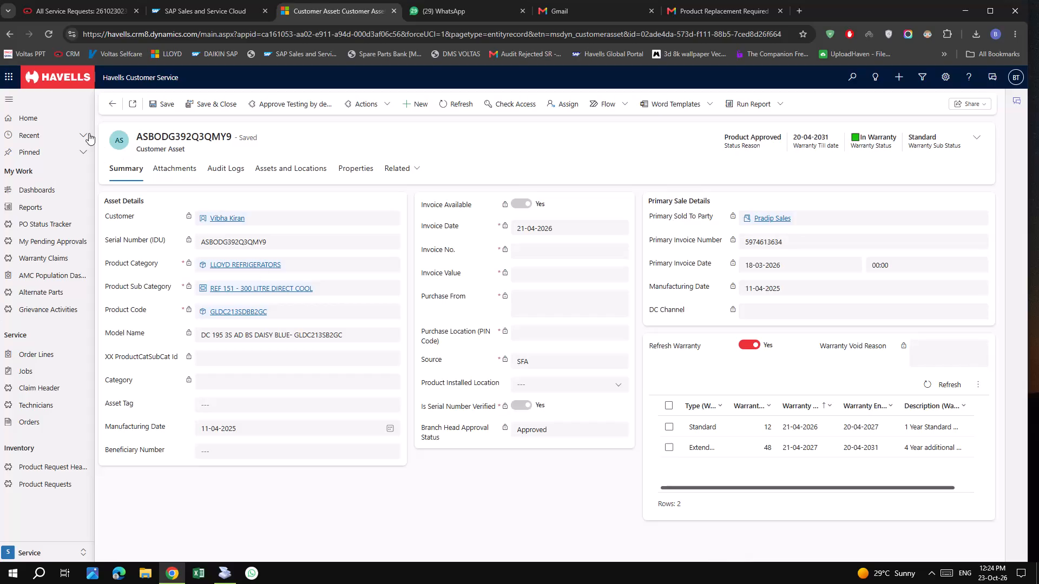
left_click(108, 104)
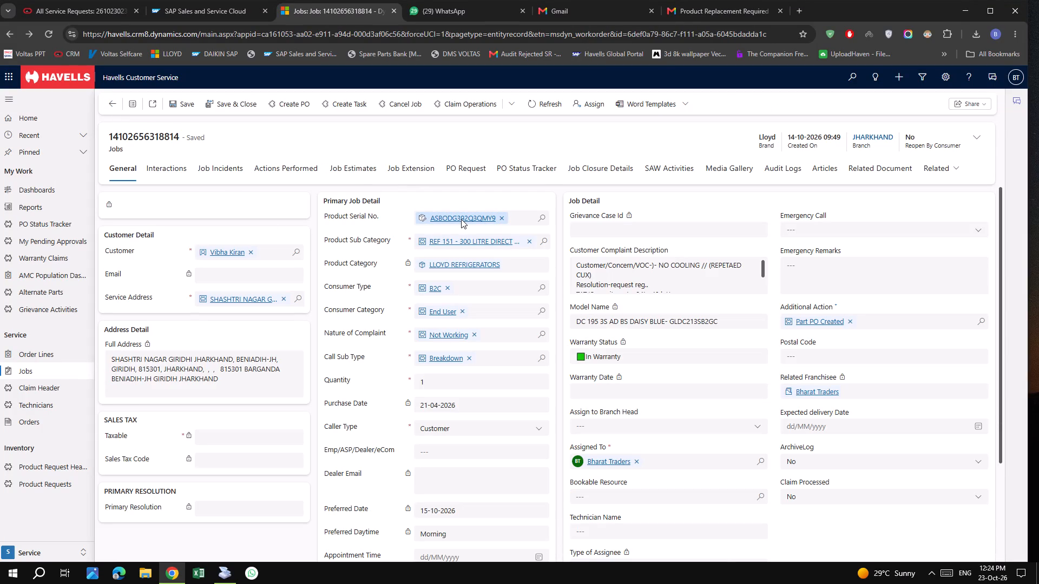
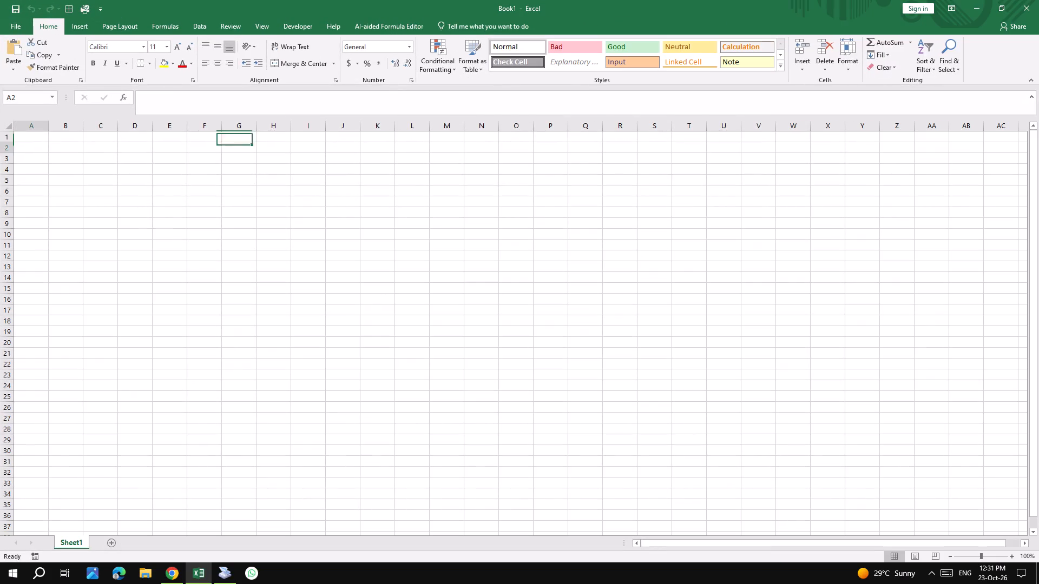
Paste the copied Havells complaint table, with its header row and job entry, into the blank Excel sheet starting at cell A1.
left_click(41, 140)
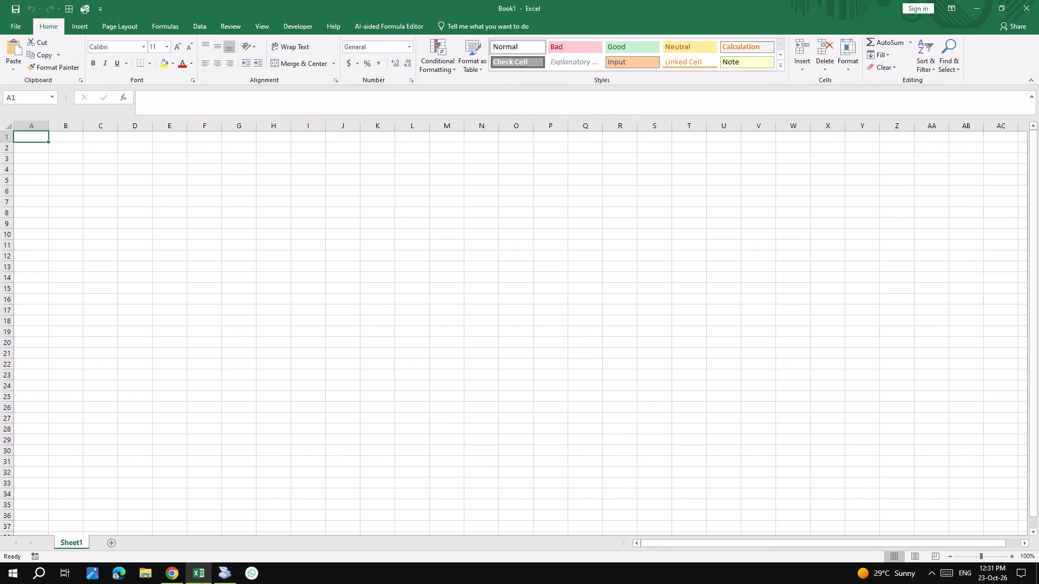
key("ctrl+v")
left_click(255, 422)
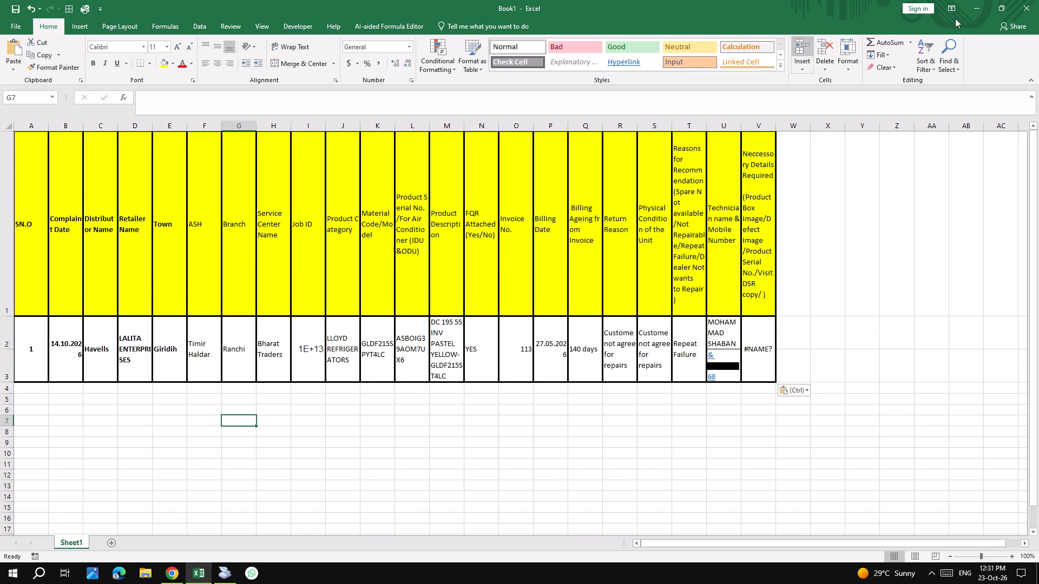
Widen the SN.O column of the product return sheet slightly.
left_click(53, 128)
left_click(49, 132)
left_click(48, 130)
left_click(42, 128)
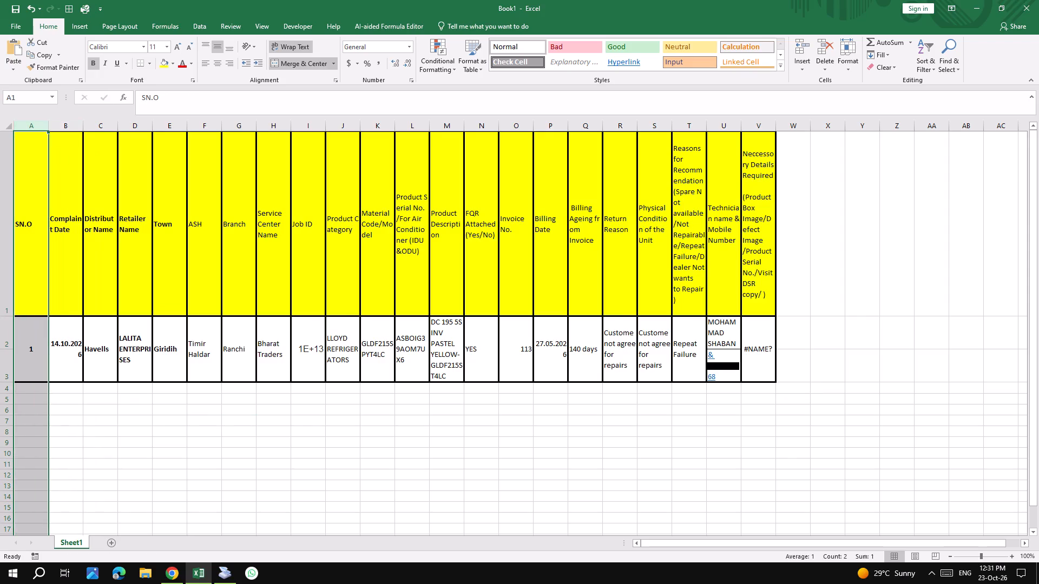
left_click_drag(49, 129, 55, 130)
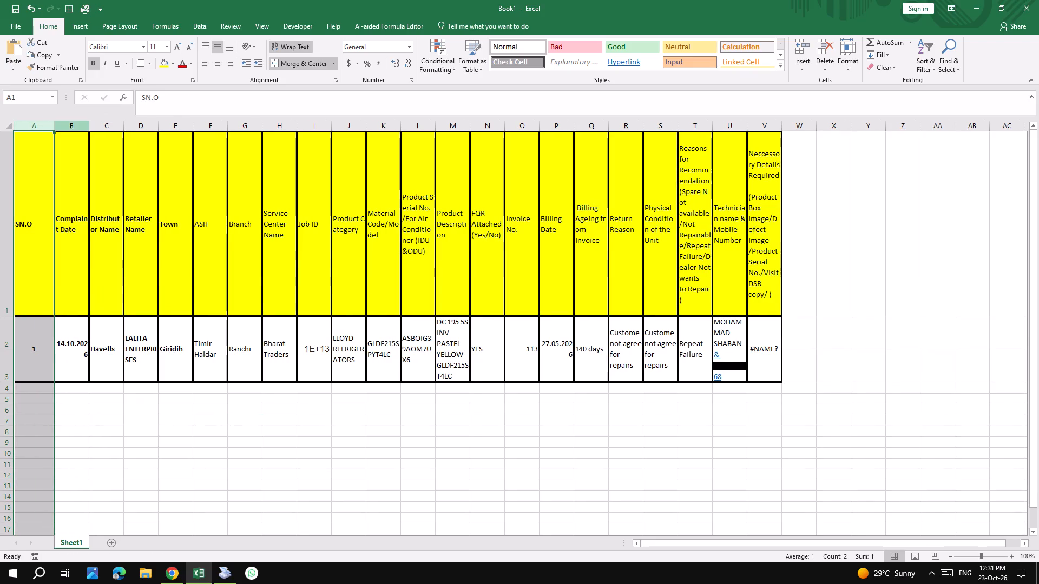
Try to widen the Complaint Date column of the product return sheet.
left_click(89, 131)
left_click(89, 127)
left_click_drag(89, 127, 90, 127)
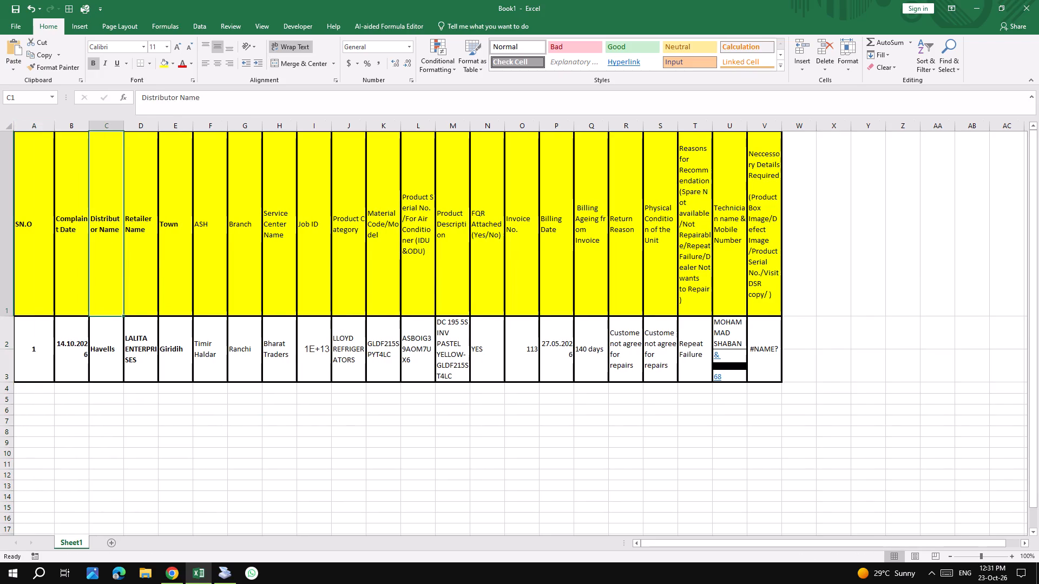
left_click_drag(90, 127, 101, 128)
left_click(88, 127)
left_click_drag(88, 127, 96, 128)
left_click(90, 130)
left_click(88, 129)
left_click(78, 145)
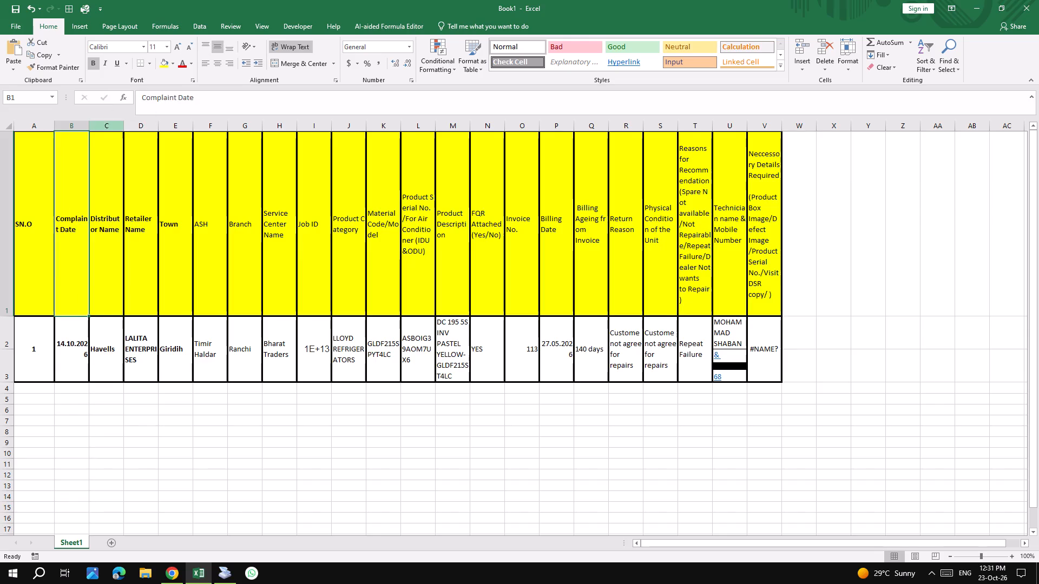
Widen the Complaint Date column of the product return sheet so the full date fits on one line.
left_click_drag(89, 124, 97, 126)
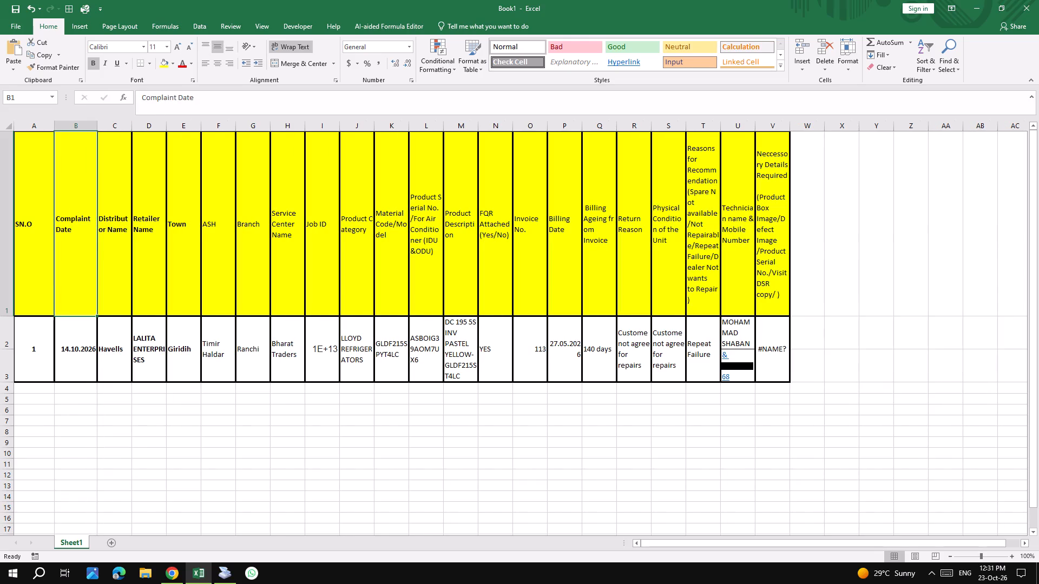
Auto-fit the Job ID column to its contents and widen it slightly more.
left_click(339, 127)
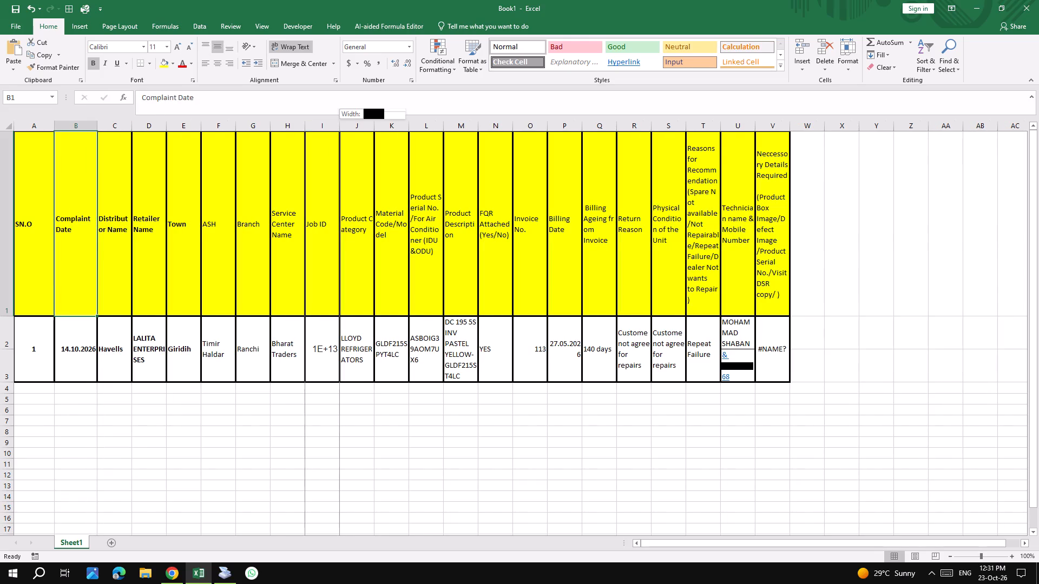
left_click(340, 128)
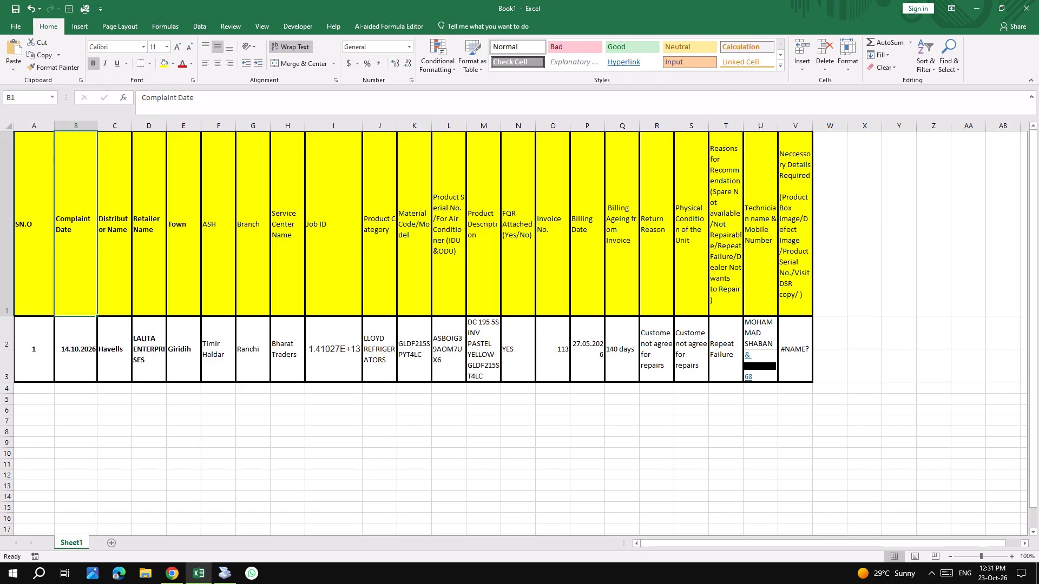
left_click(360, 125)
left_click_drag(362, 125, 368, 128)
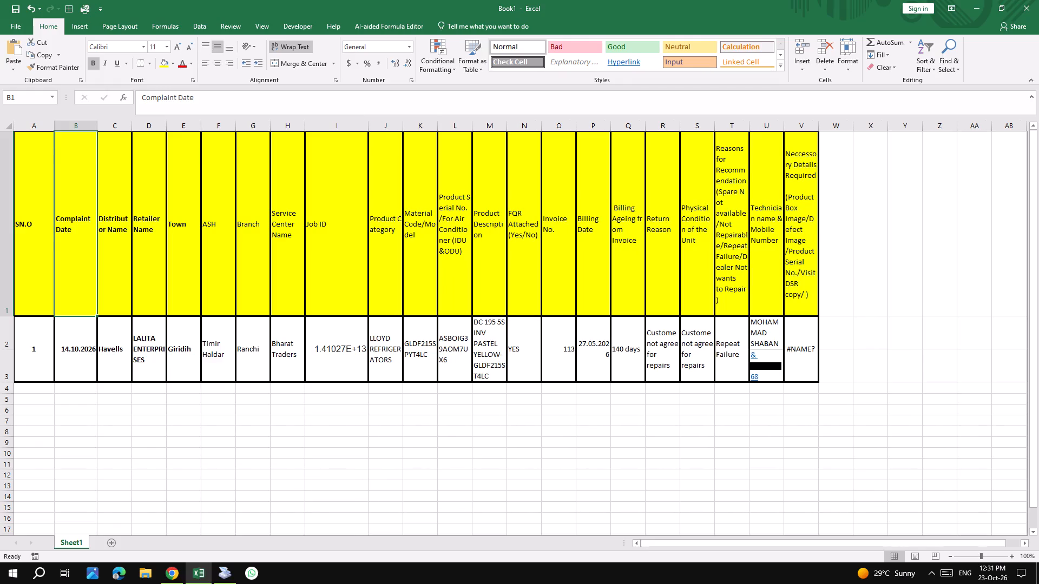
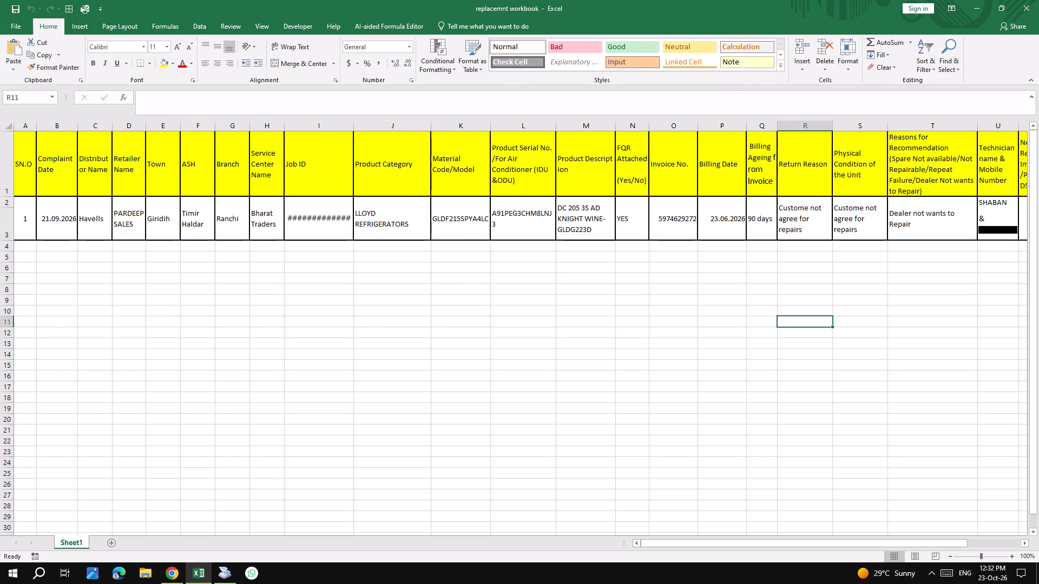
Re-enter the existing Job ID value of the first record so its column expands to fit the full number.
left_click(327, 229)
double_click(328, 229)
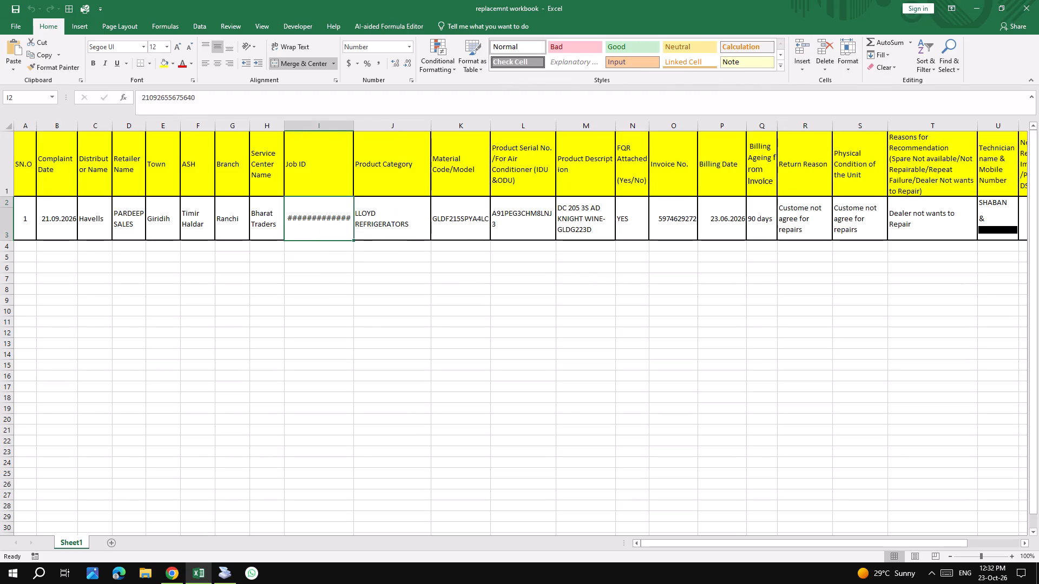
left_click(293, 282)
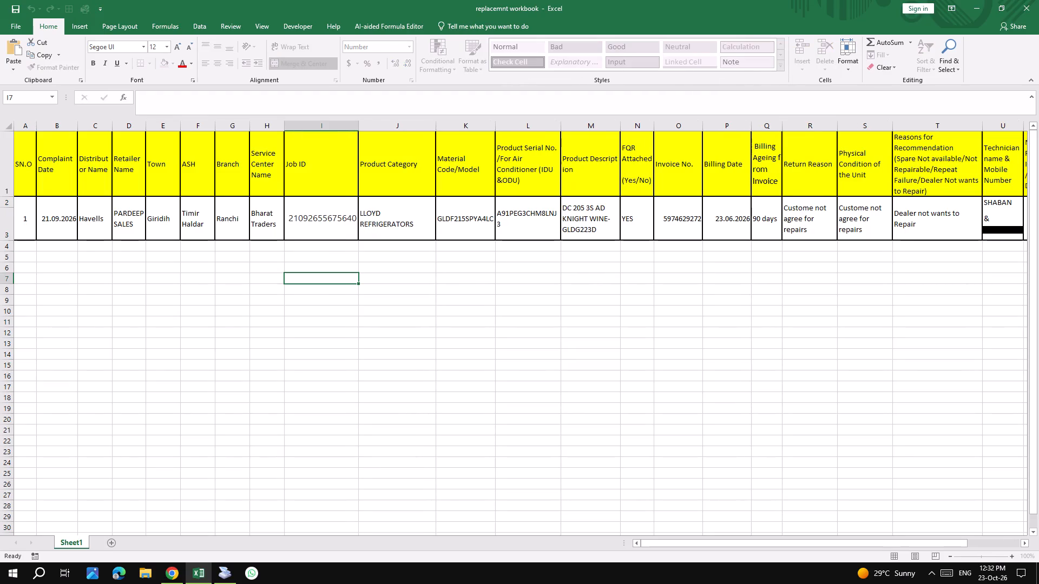
left_click(343, 258)
left_click(139, 329)
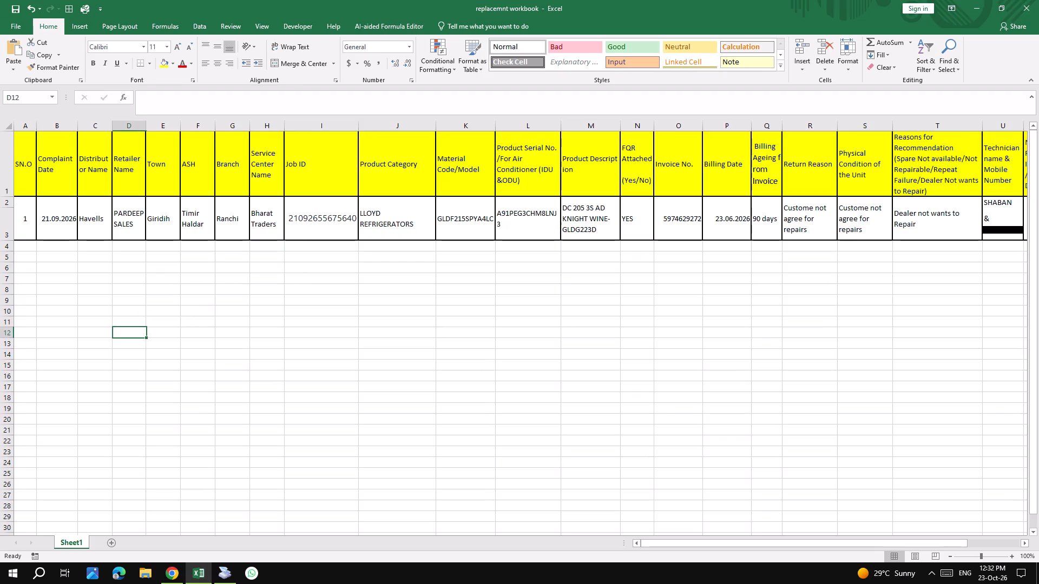
Clear the Job ID number from the first record of the product return sheet.
left_click(353, 223)
triple_click(354, 221)
left_click(356, 221)
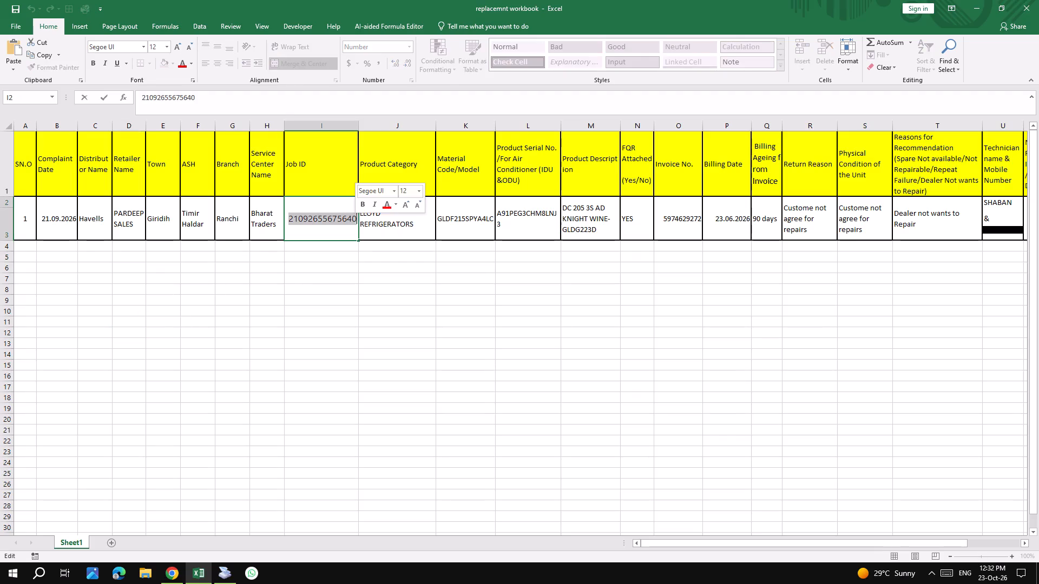
key("BackSpace")
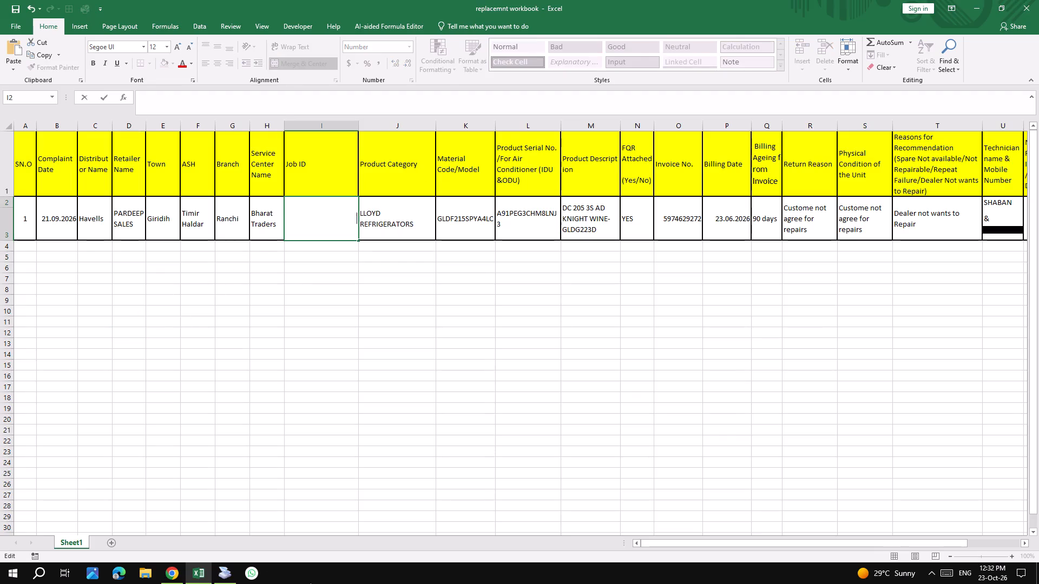
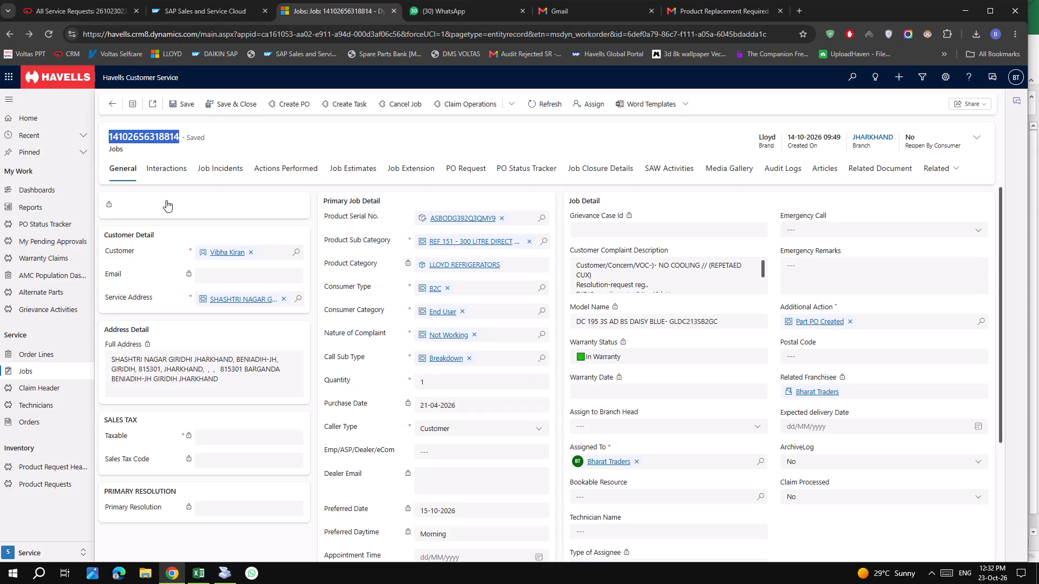
left_click(192, 569)
key("ctrl+v")
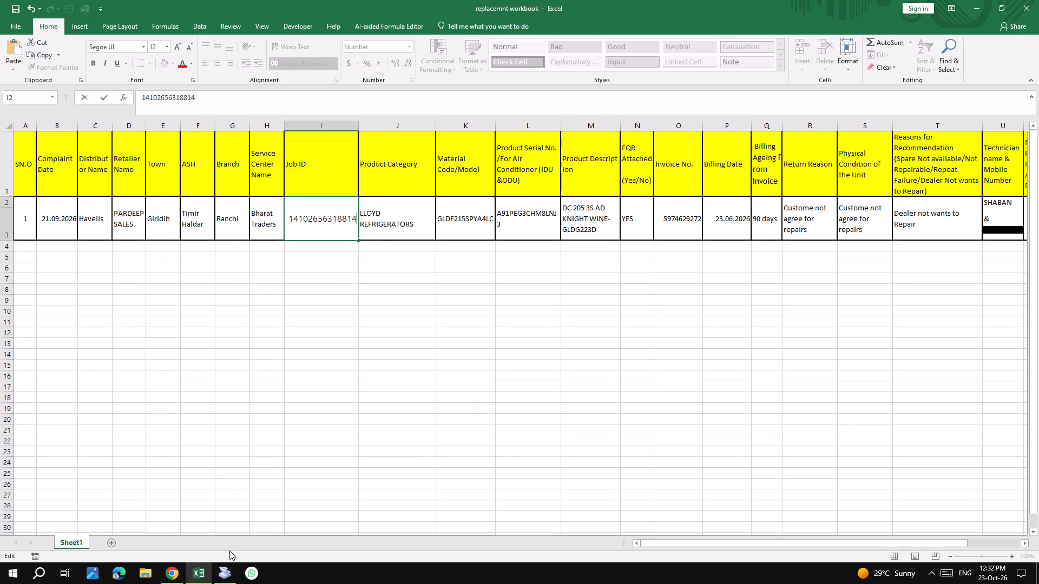
left_click(322, 266)
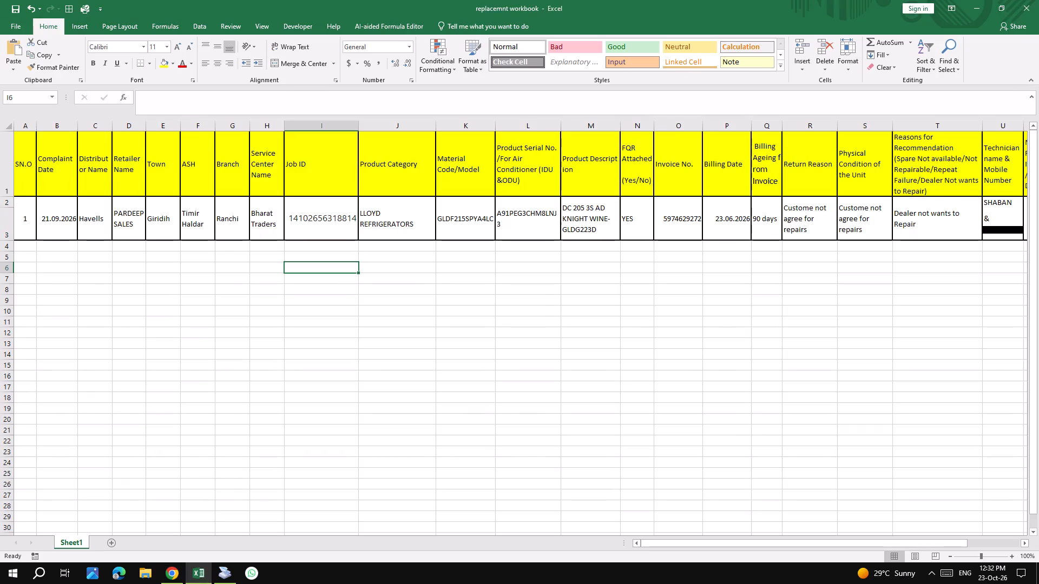
Select the Retailer Name entry in the return sheet, and switch back to the Havells job record in Chrome.
left_click(133, 225)
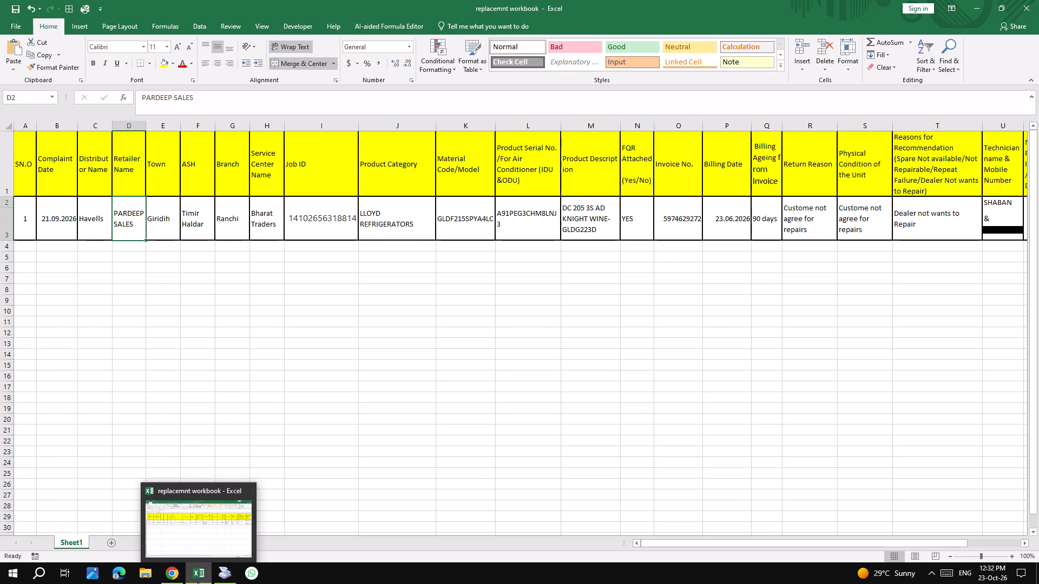
left_click(169, 576)
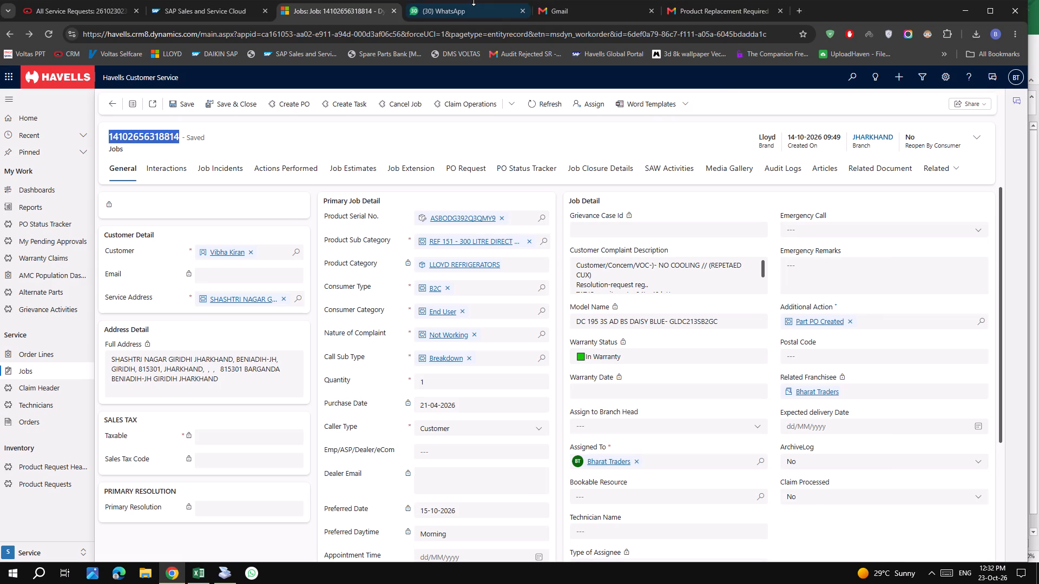
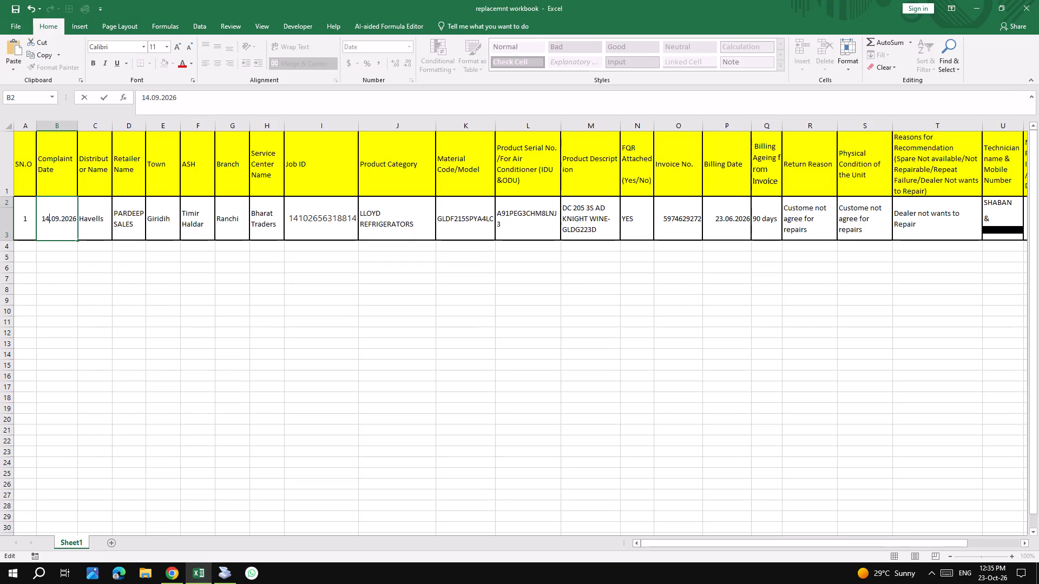
Change the month in the Complaint Date of row 1's job so the date reads 14.10.2026.
left_click(57, 220)
left_click(59, 217)
key("BackSpace")
key("BackSpace")
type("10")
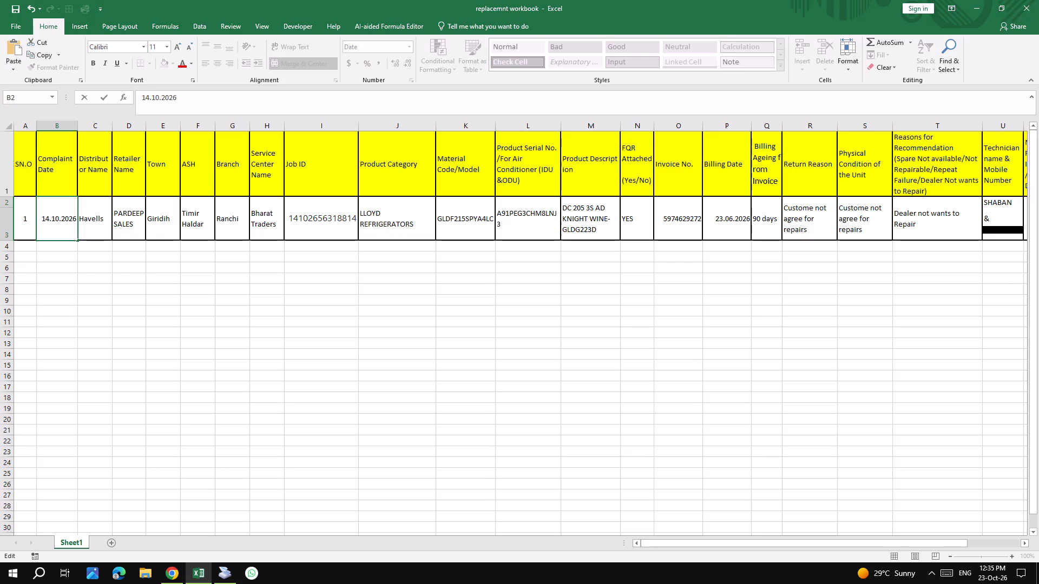
left_click(118, 267)
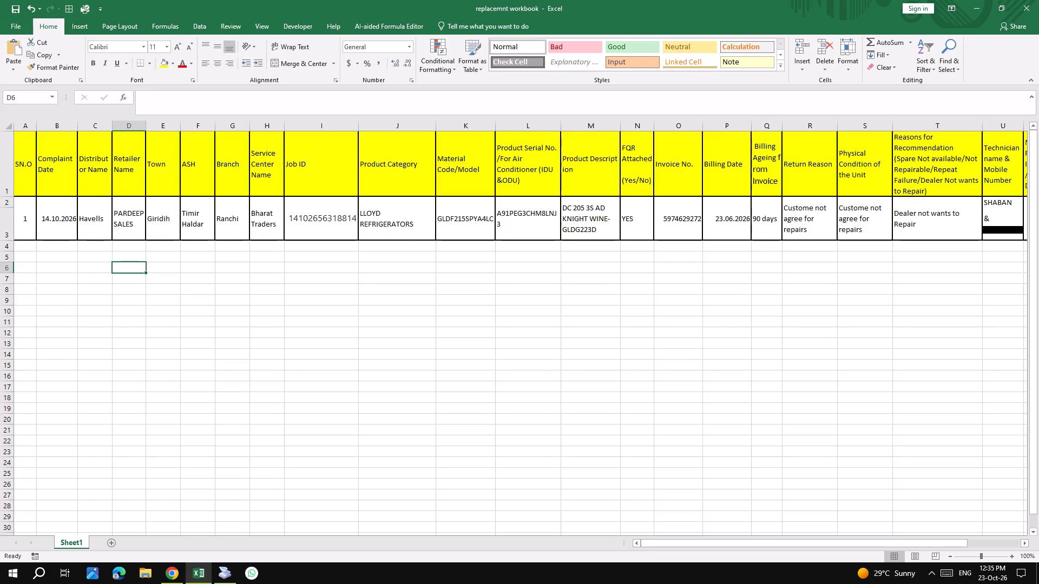
Replace the Material Code/Model entry in the return sheet with product code GLDC213SDBB2GC, copied from the job's customer asset record in the Havells portal.
triple_click(463, 218)
double_click(462, 219)
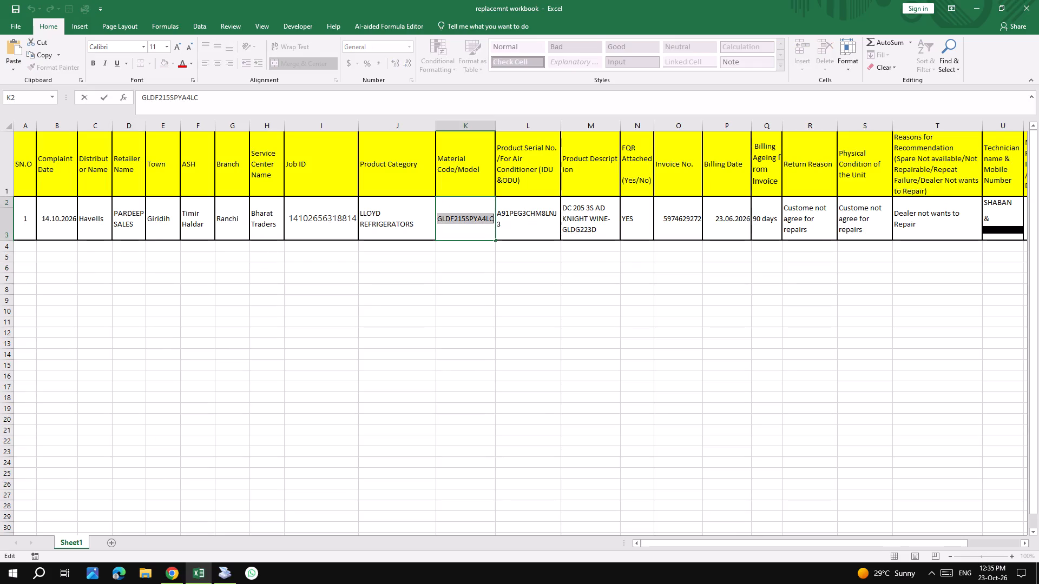
key("BackSpace")
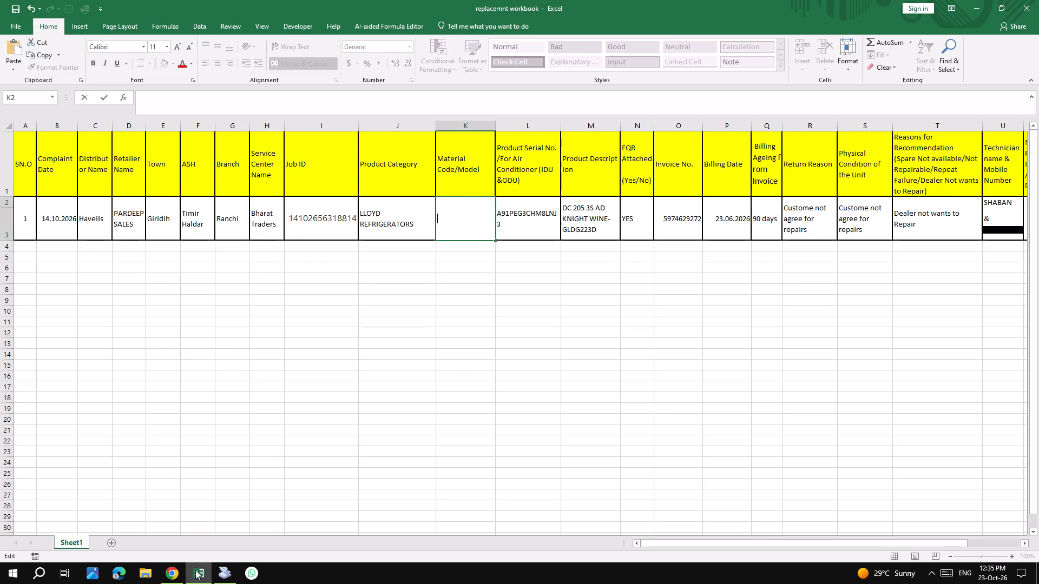
left_click(174, 576)
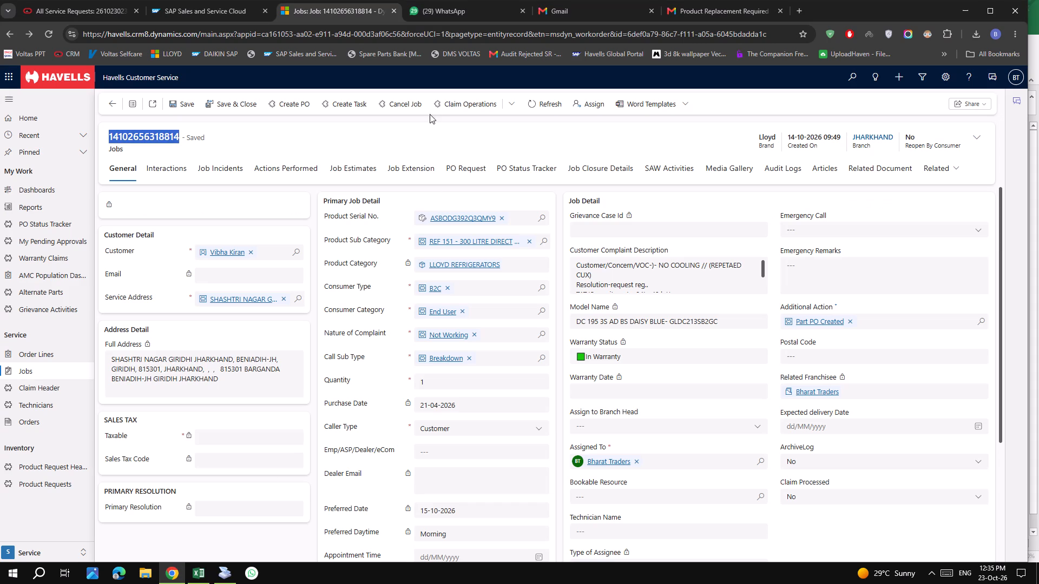
left_click(426, 140)
left_click(468, 218)
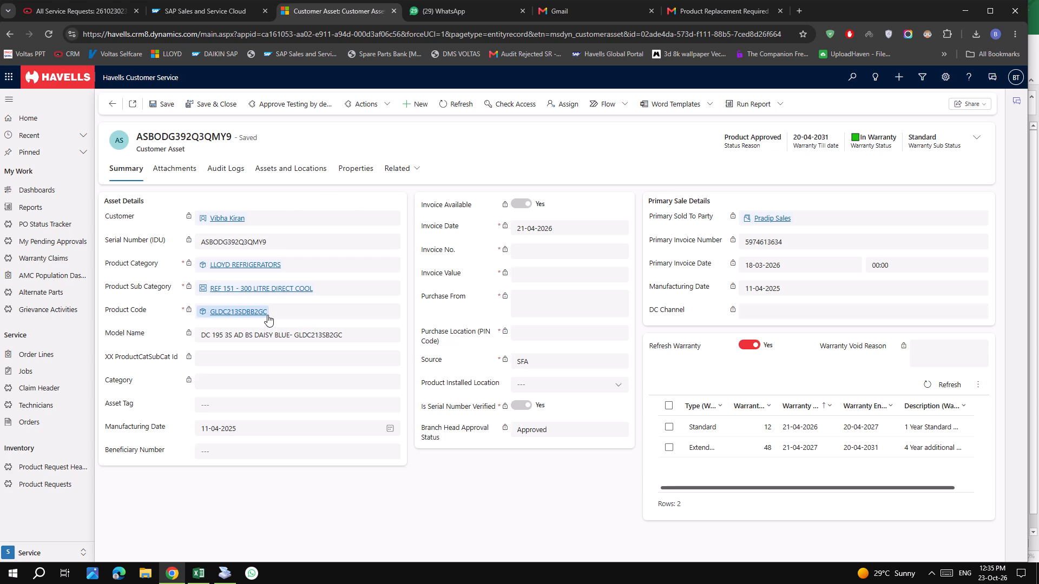
left_click_drag(267, 315, 218, 317)
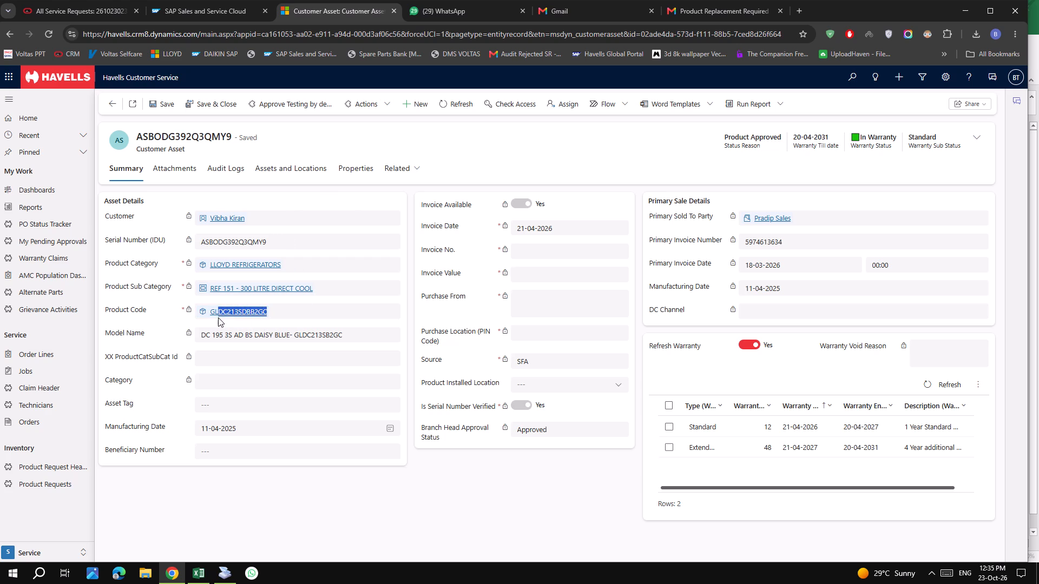
left_click_drag(218, 317, 213, 315)
key("ctrl+c")
key("ctrl+c")
key("ctrl+c")
left_click_drag(213, 315, 273, 317)
left_click(199, 568)
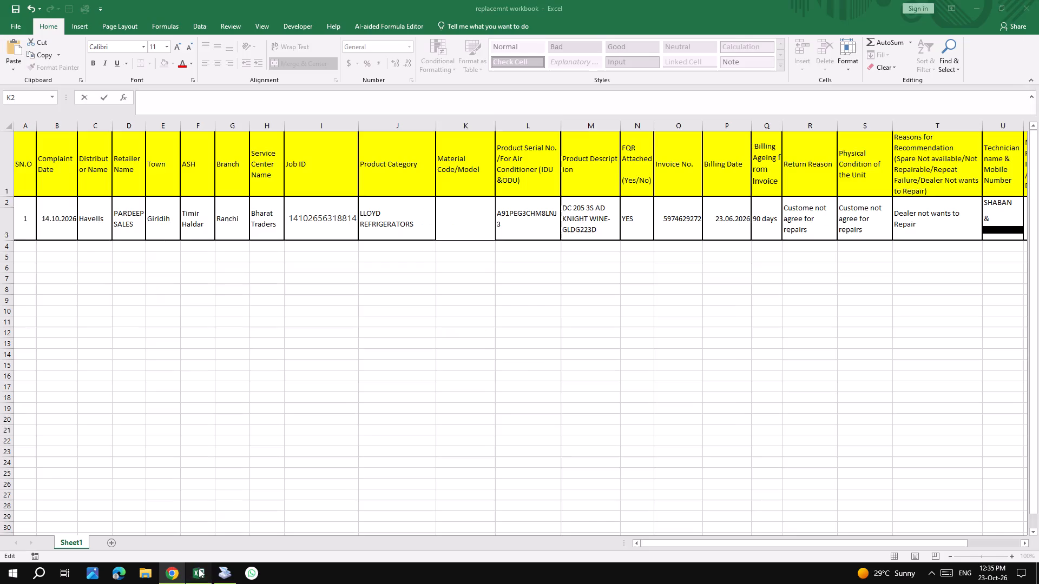
key("ctrl+v")
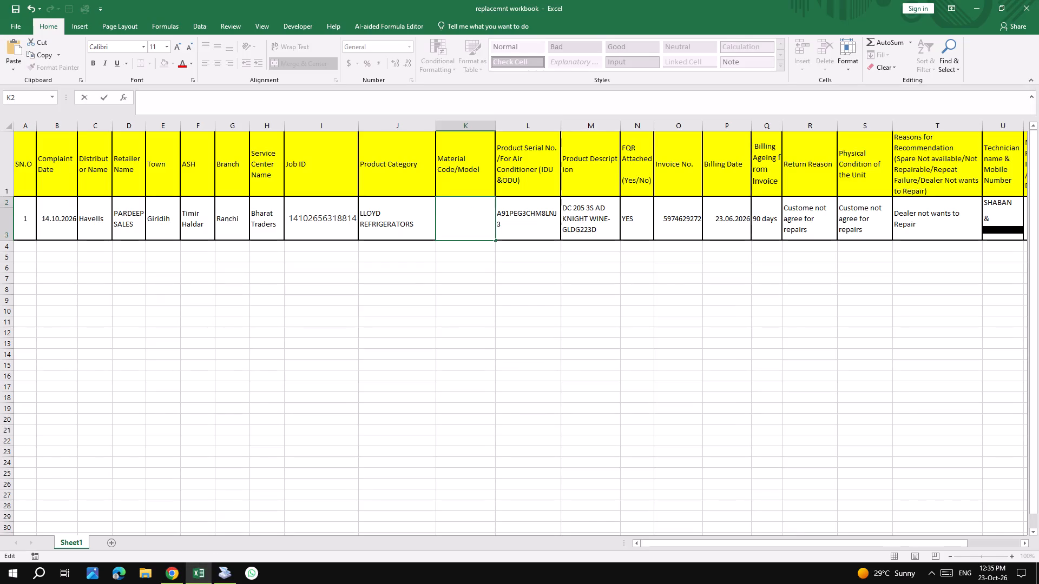
left_click(483, 339)
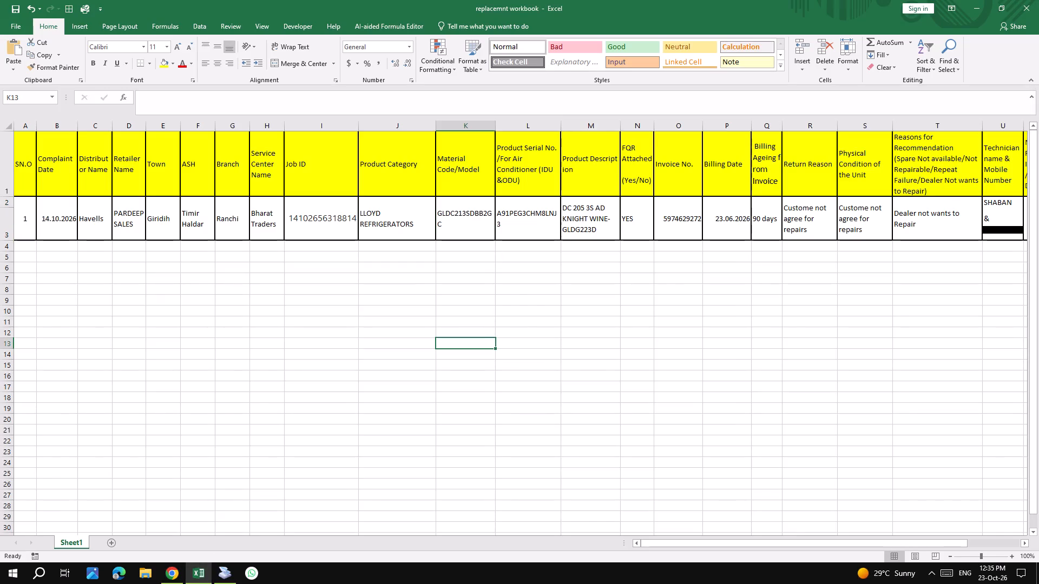
Widen the Material Code/Model column slightly so the product code fits on one line.
left_click(495, 131)
left_click(495, 129)
left_click(478, 163)
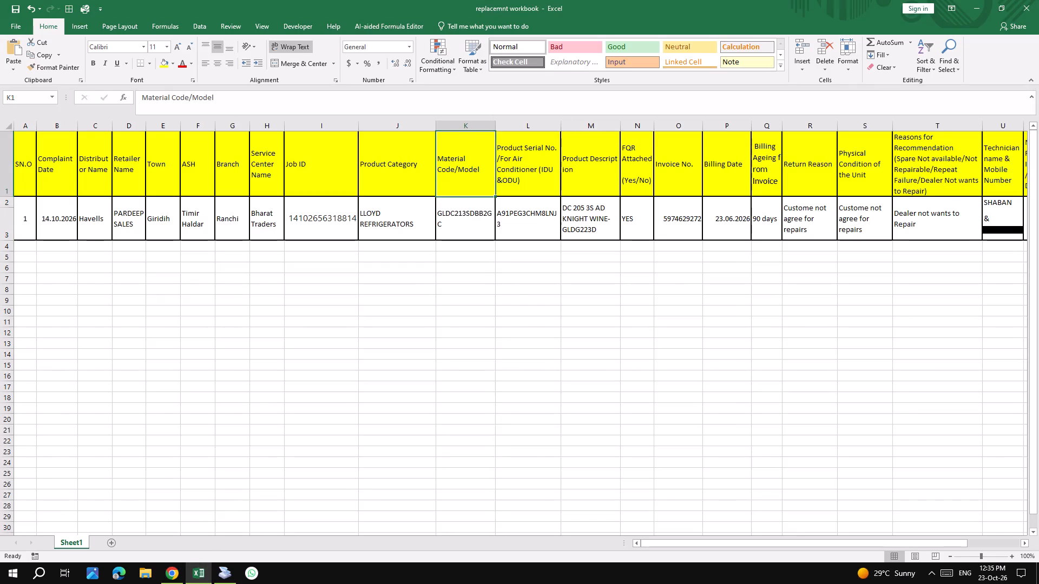
left_click(488, 128)
left_click(496, 128)
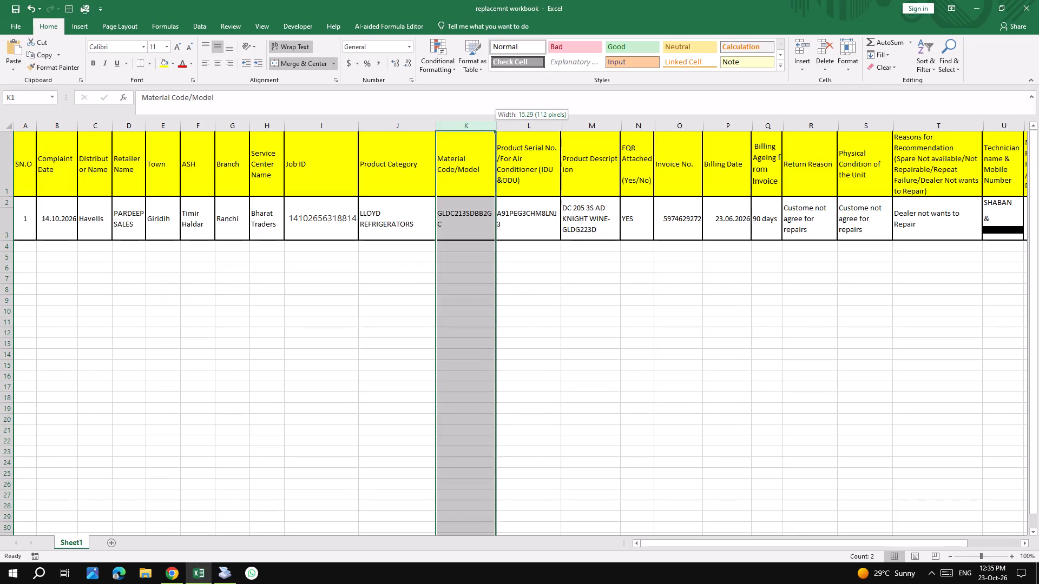
left_click(527, 284)
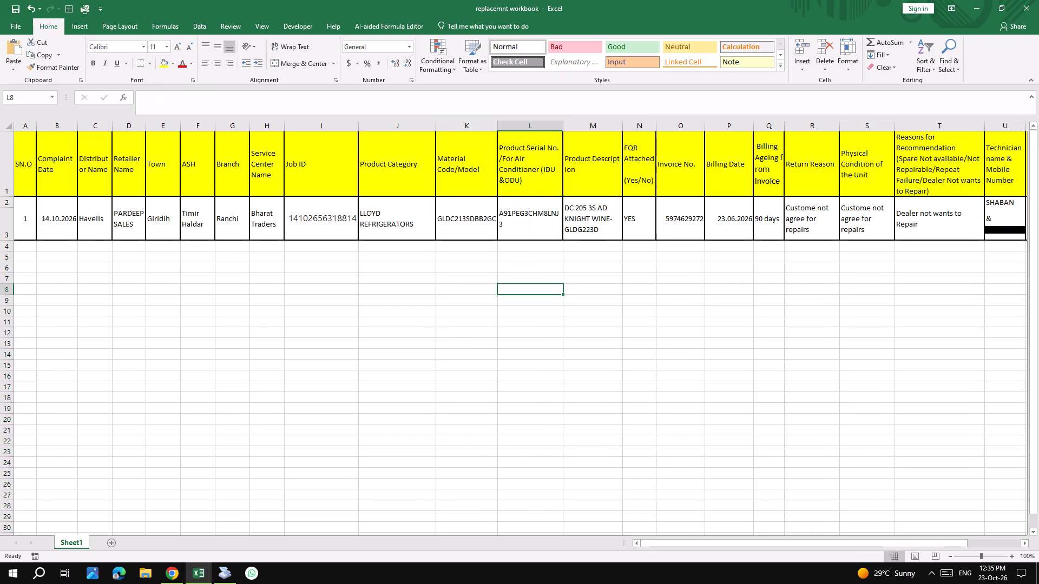
triple_click(525, 223)
double_click(525, 223)
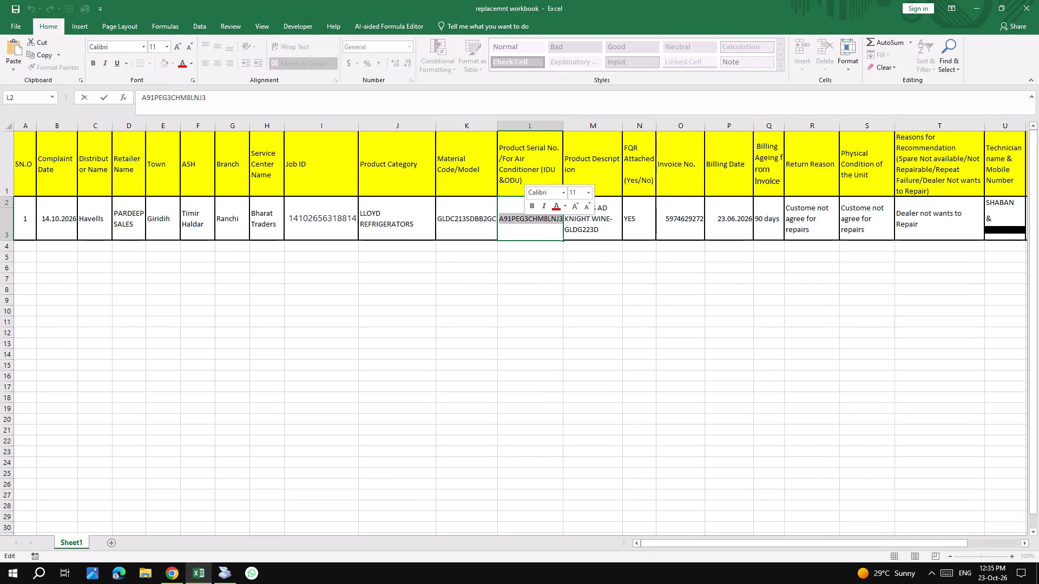
key("BackSpace")
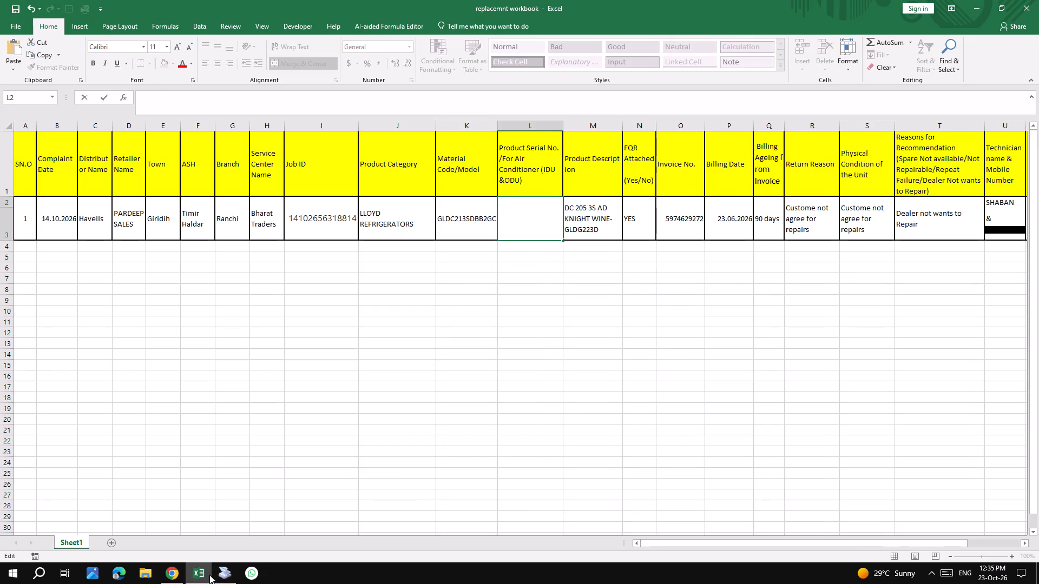
left_click(178, 574)
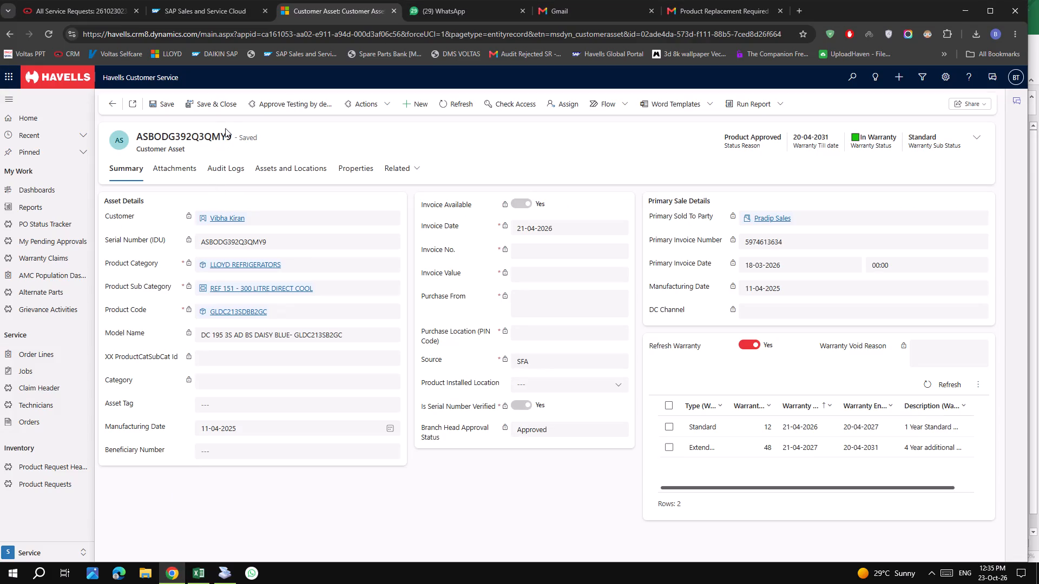
triple_click(220, 139)
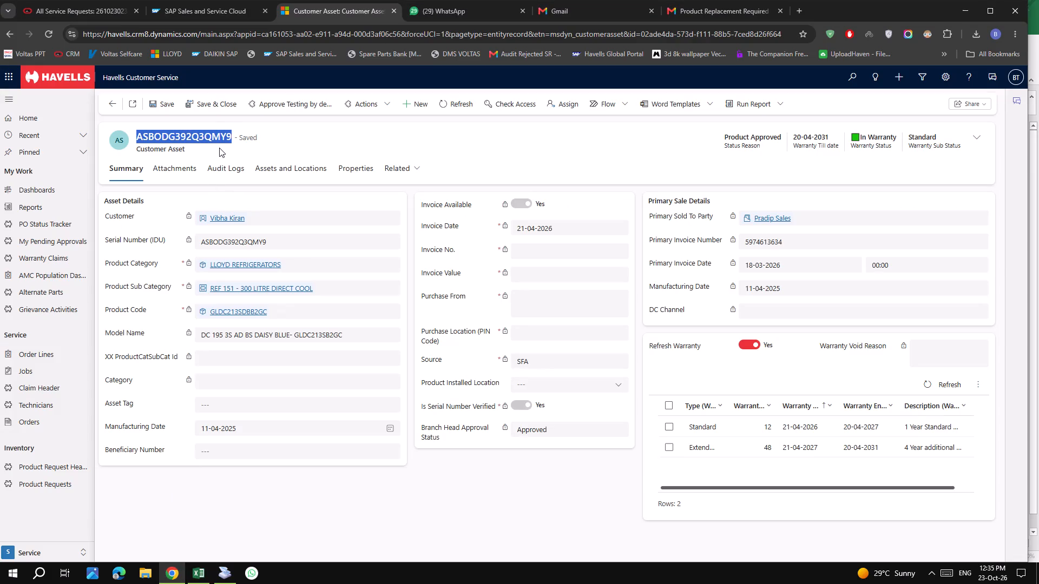
key("ctrl+c")
key("ctrl+c")
left_click(196, 576)
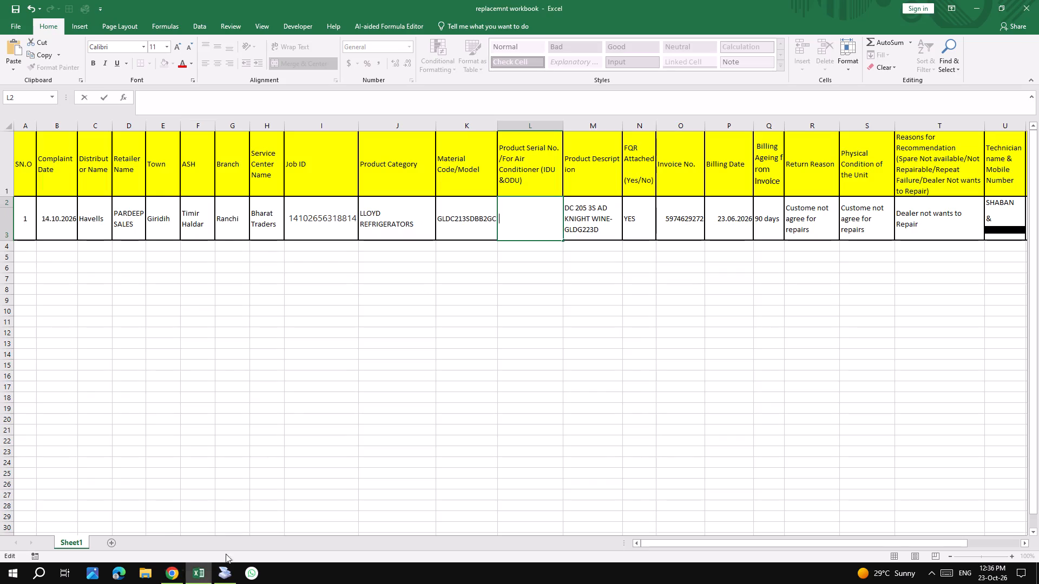
key("ctrl+v")
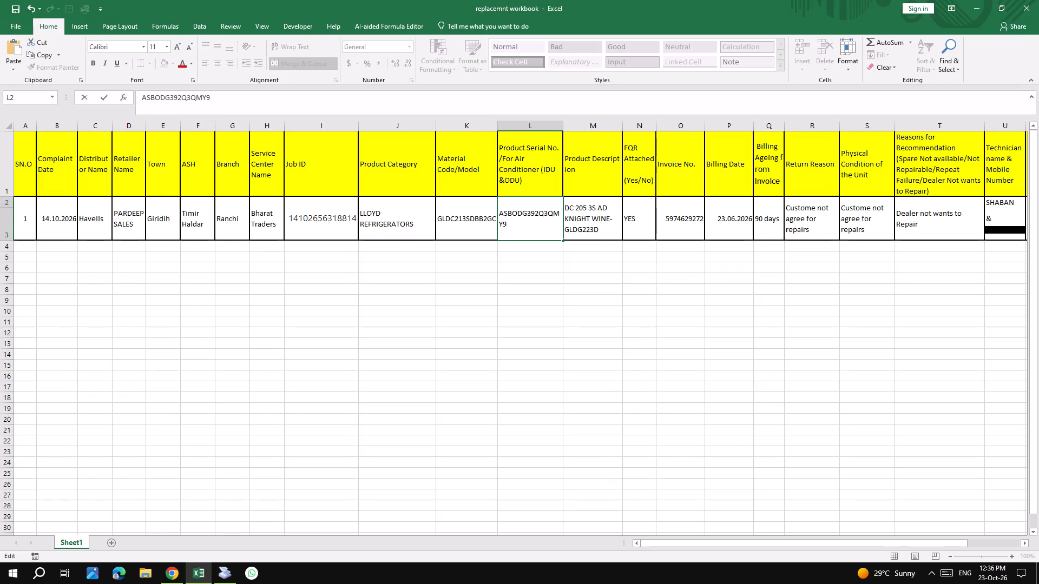
left_click(545, 134)
Widen the Product Serial No. column so the serial number fits on one line.
left_click(563, 131)
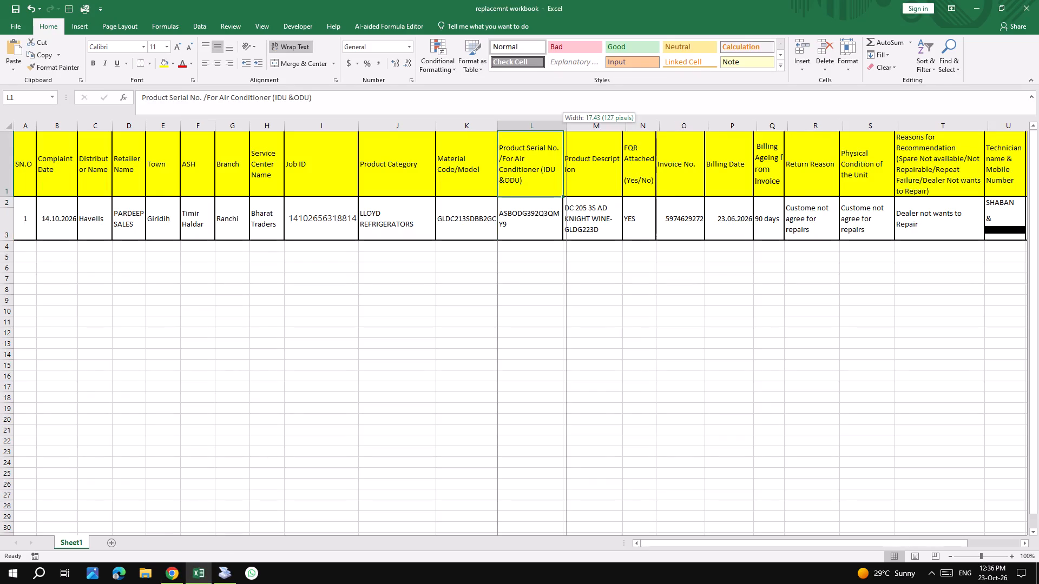
left_click_drag(567, 131, 568, 131)
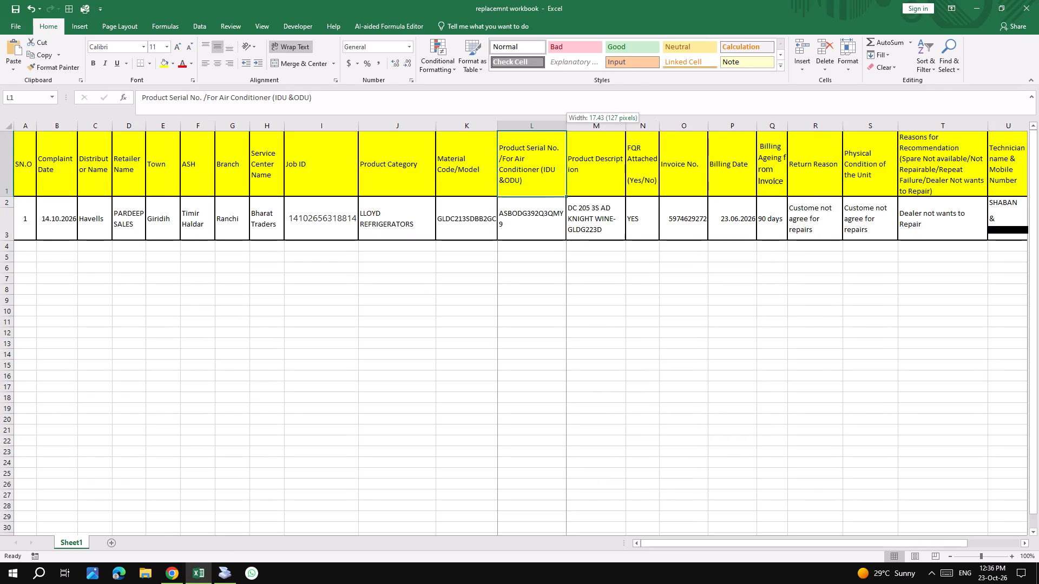
left_click_drag(568, 131, 572, 131)
left_click(589, 277)
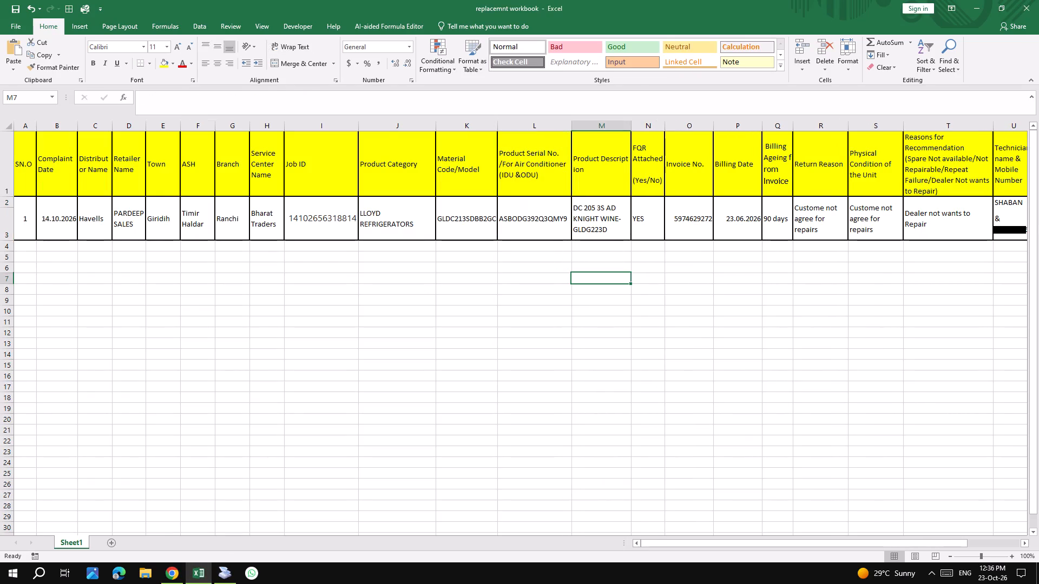
Replace the Product Description entry with the asset record's model name, DC 195 3S AD BS DAISY BLUE- GLDC213SB2GC, copied from the Havells portal.
triple_click(602, 224)
double_click(602, 224)
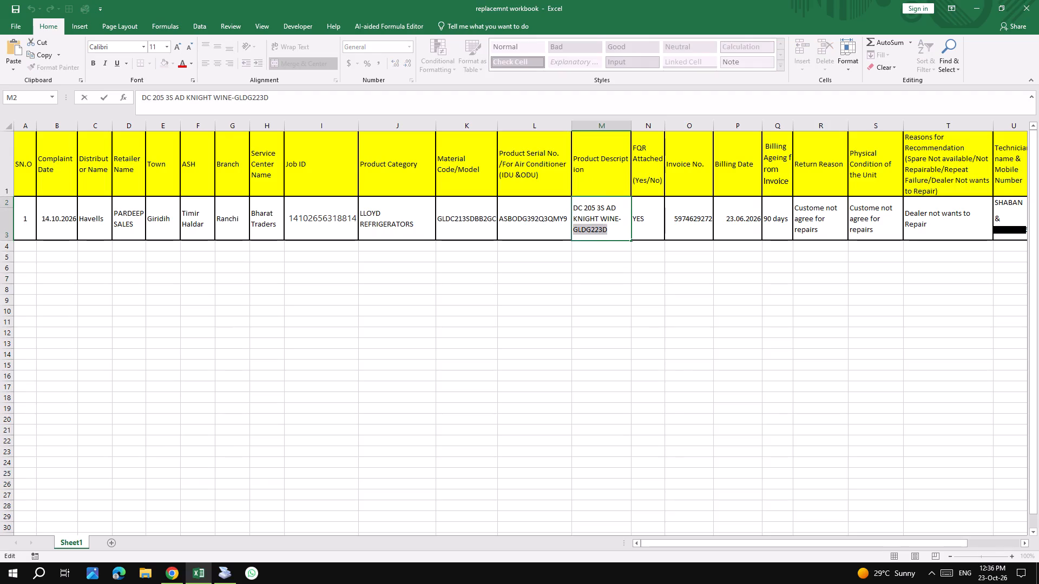
key("BackSpace")
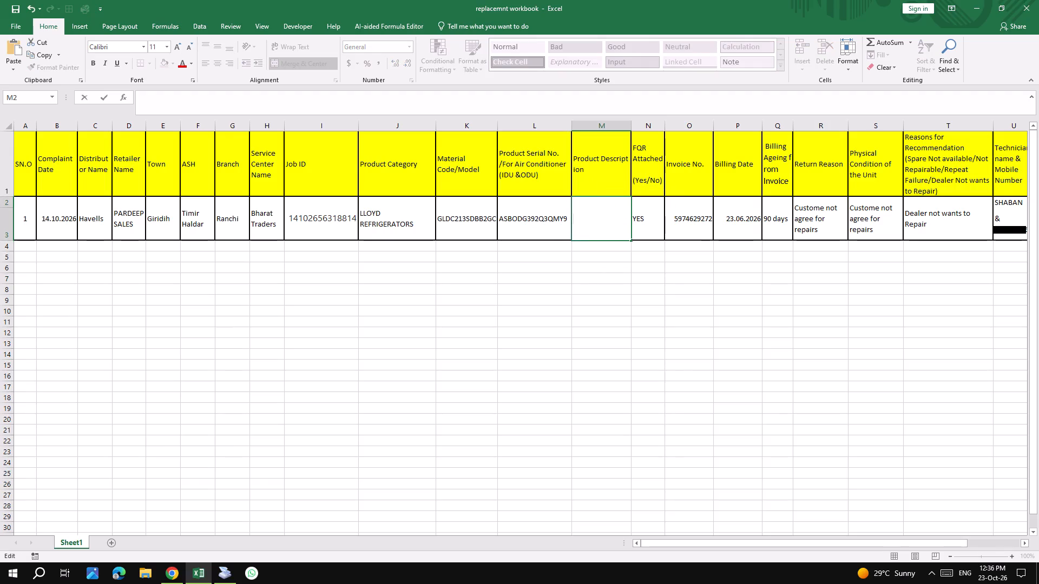
left_click(181, 572)
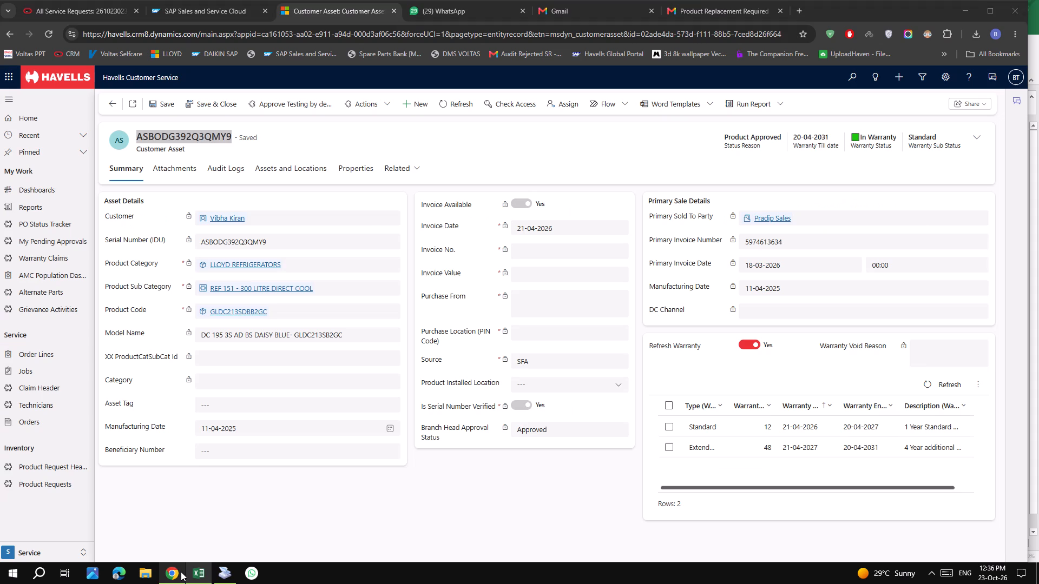
left_click(359, 145)
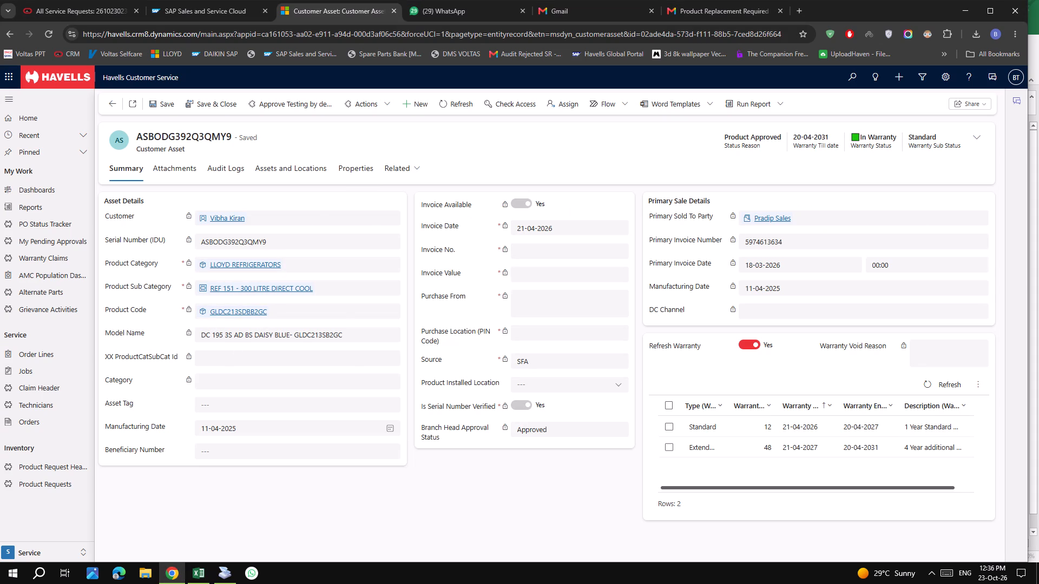
left_click_drag(346, 336, 186, 337)
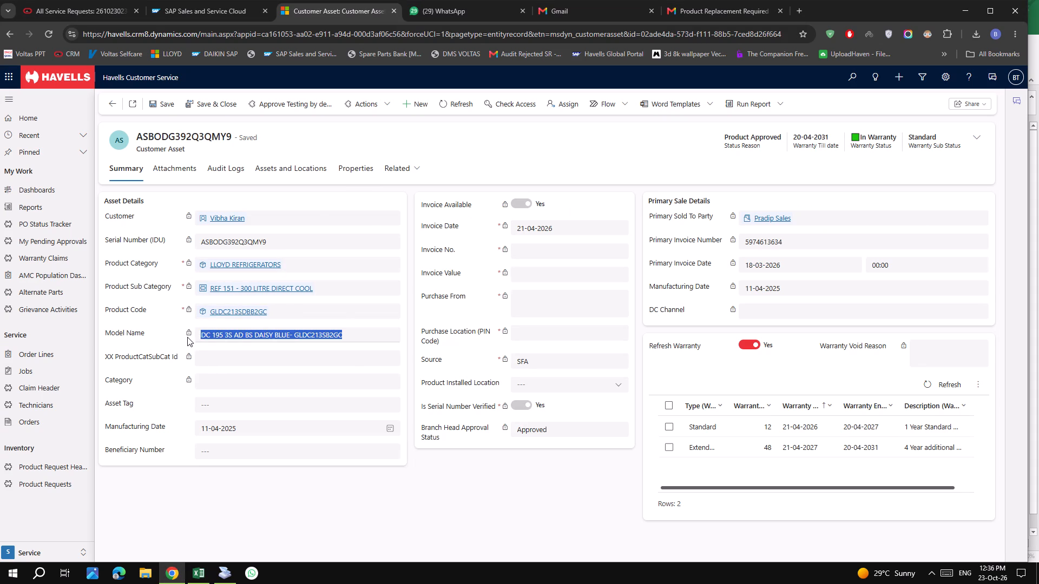
key("ctrl+c")
key("ctrl+c")
key("ctrl+c")
left_click(194, 579)
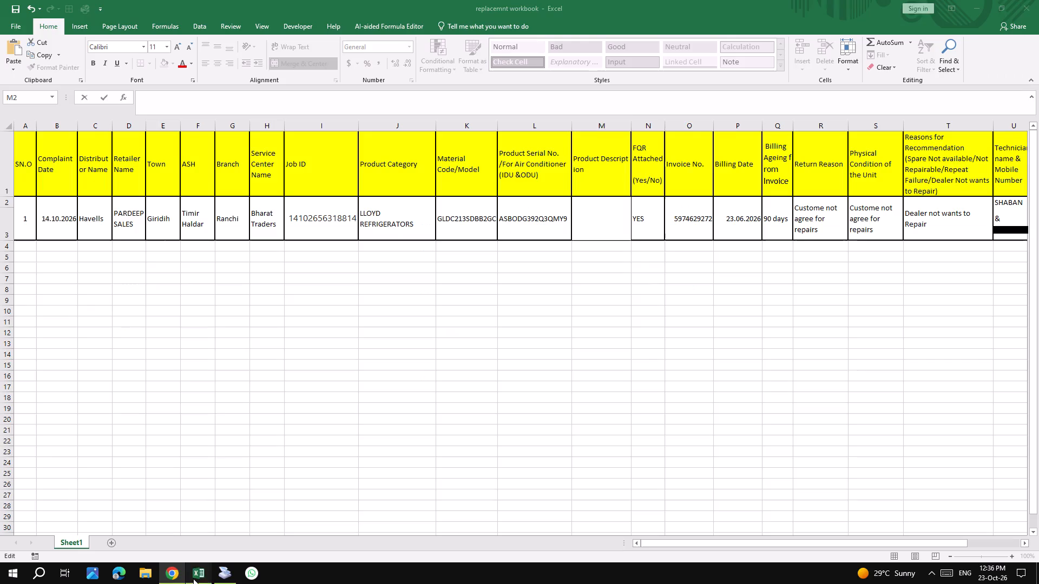
key("ctrl+v")
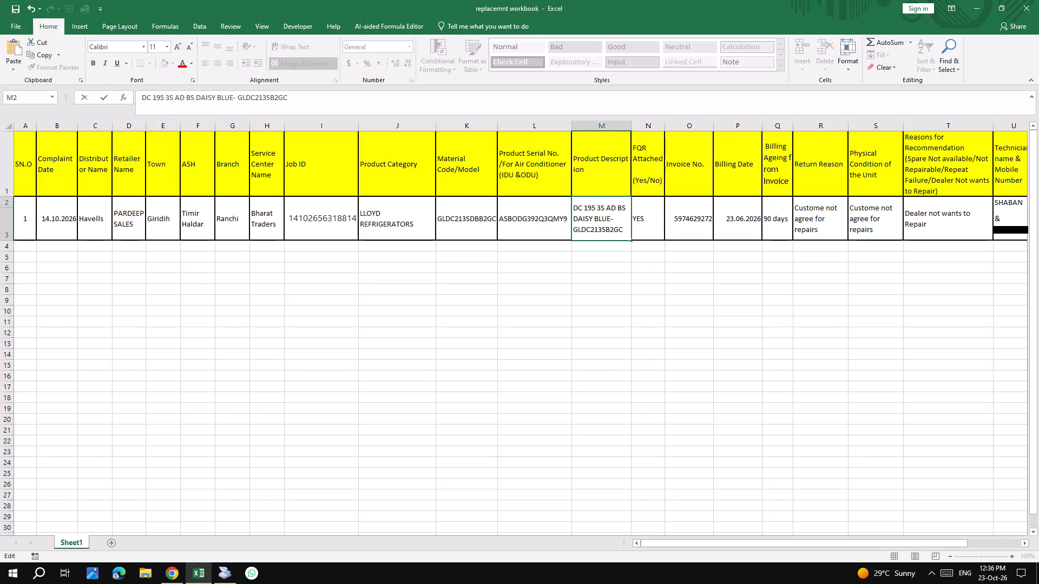
left_click(631, 132)
Widen the Product Description column so its header fits on one line.
left_click(624, 123)
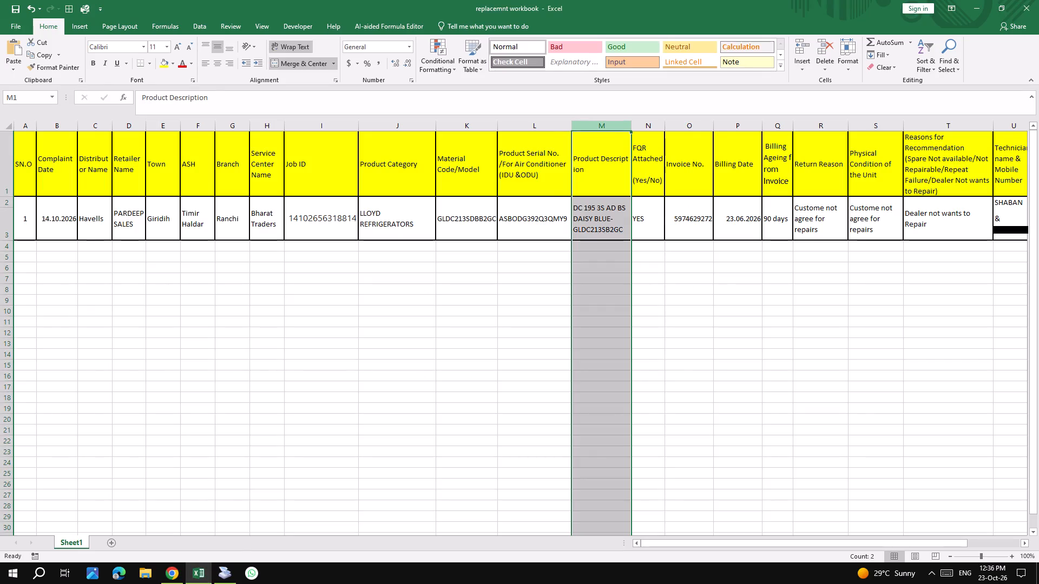
left_click_drag(631, 127, 636, 128)
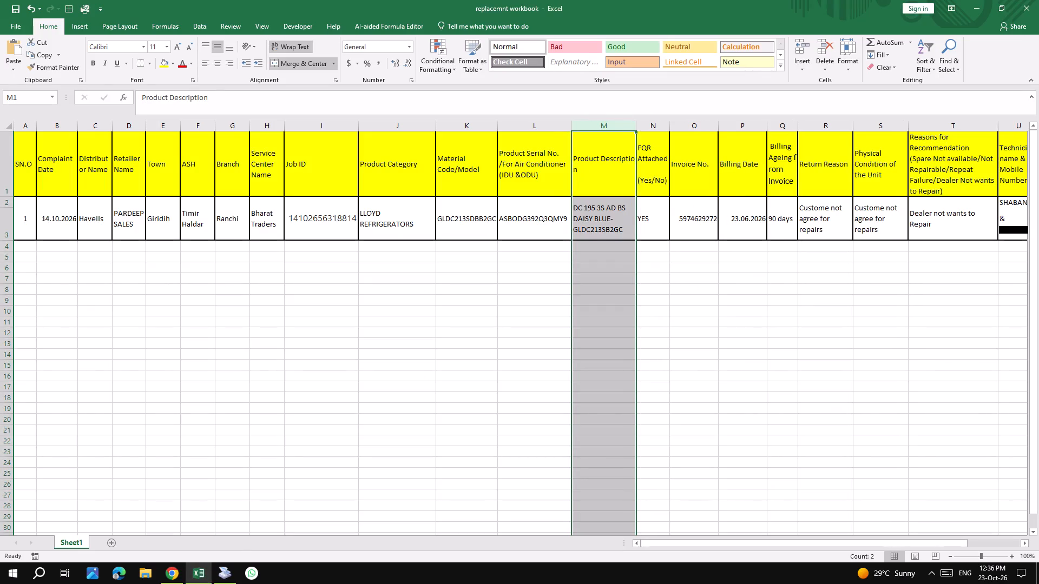
left_click(635, 129)
left_click_drag(636, 128, 642, 129)
left_click(691, 281)
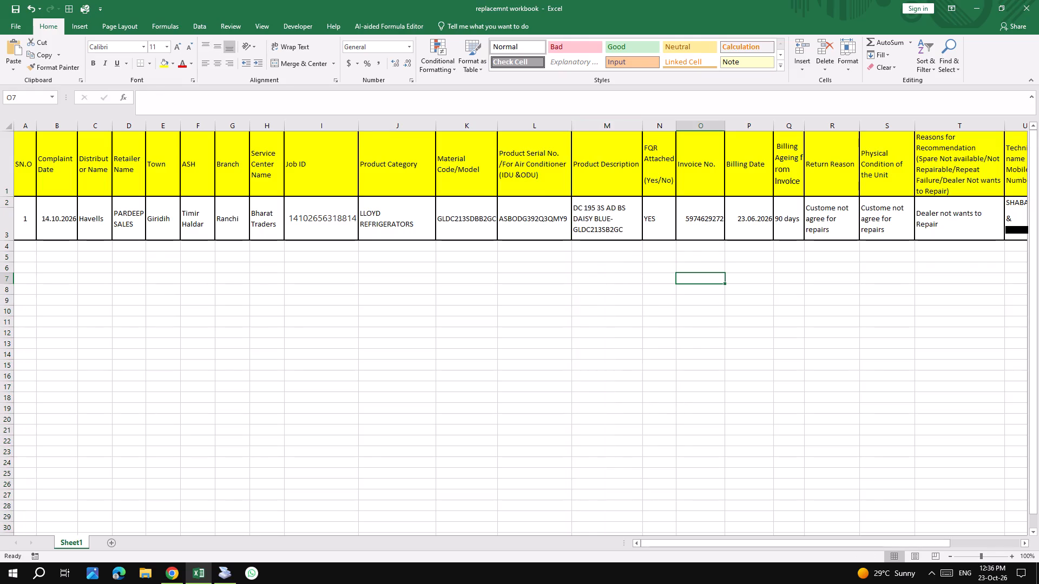
double_click(706, 218)
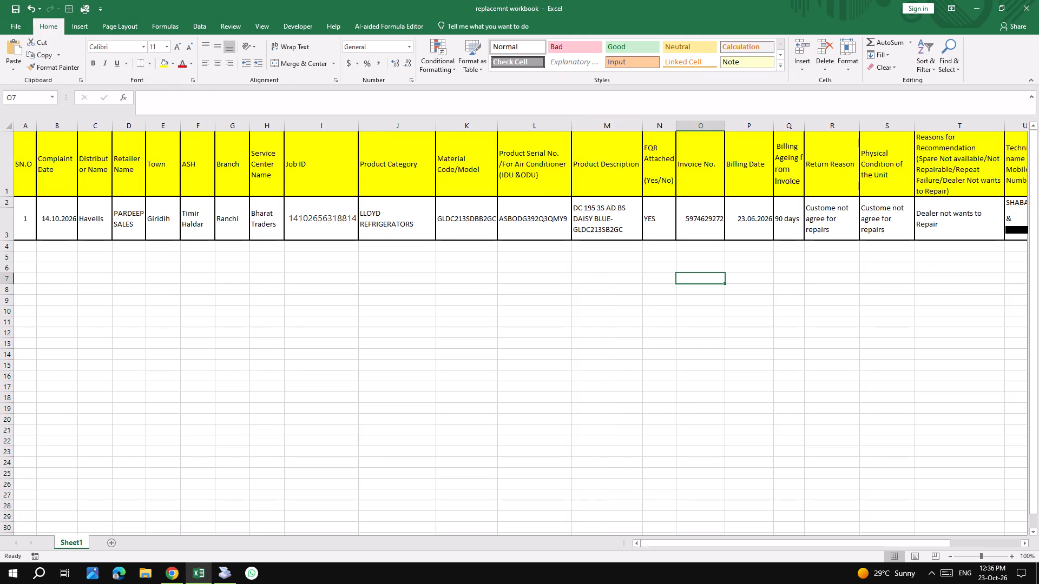
double_click(706, 218)
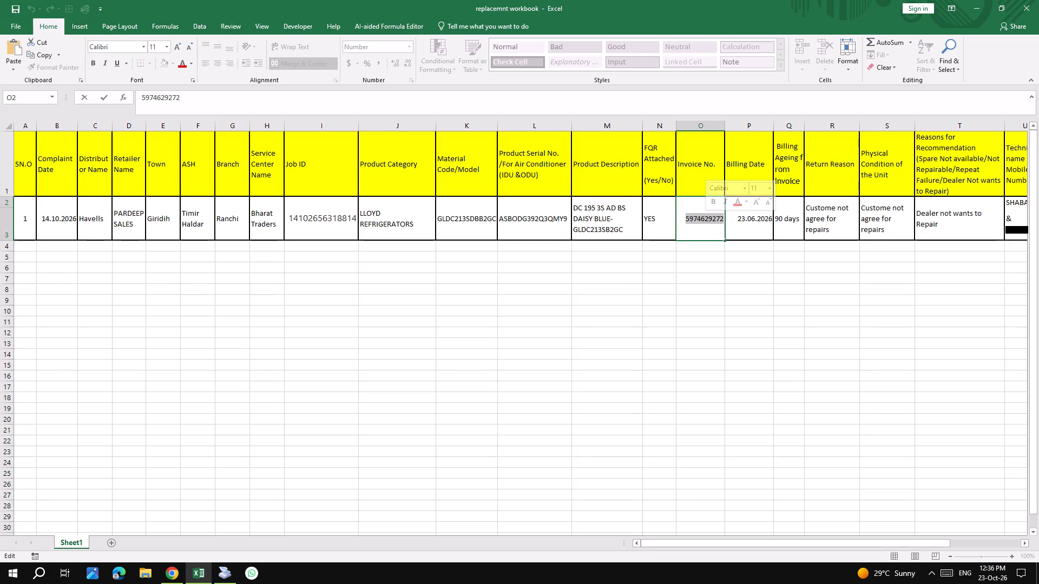
key("BackSpace")
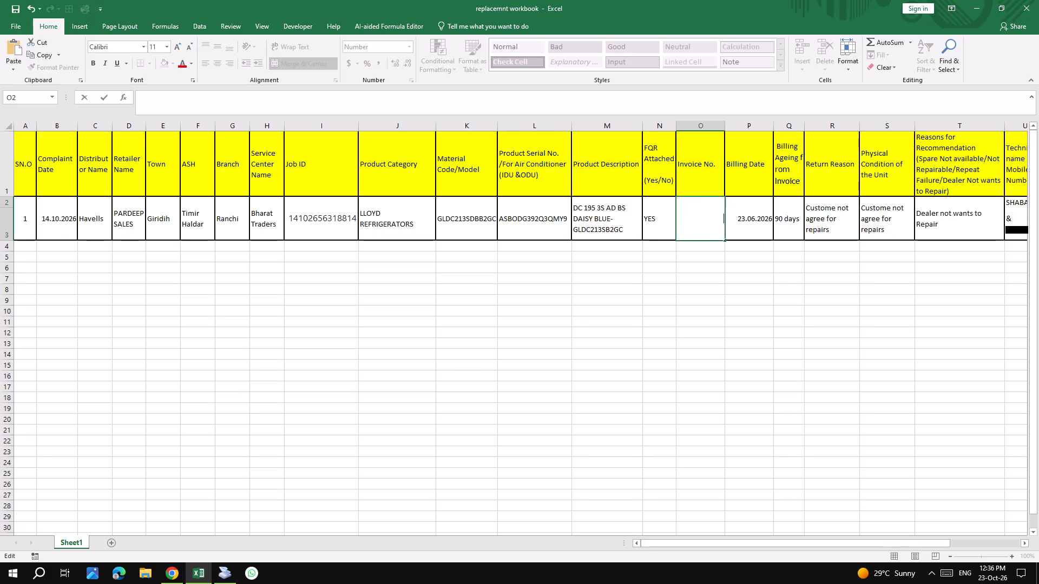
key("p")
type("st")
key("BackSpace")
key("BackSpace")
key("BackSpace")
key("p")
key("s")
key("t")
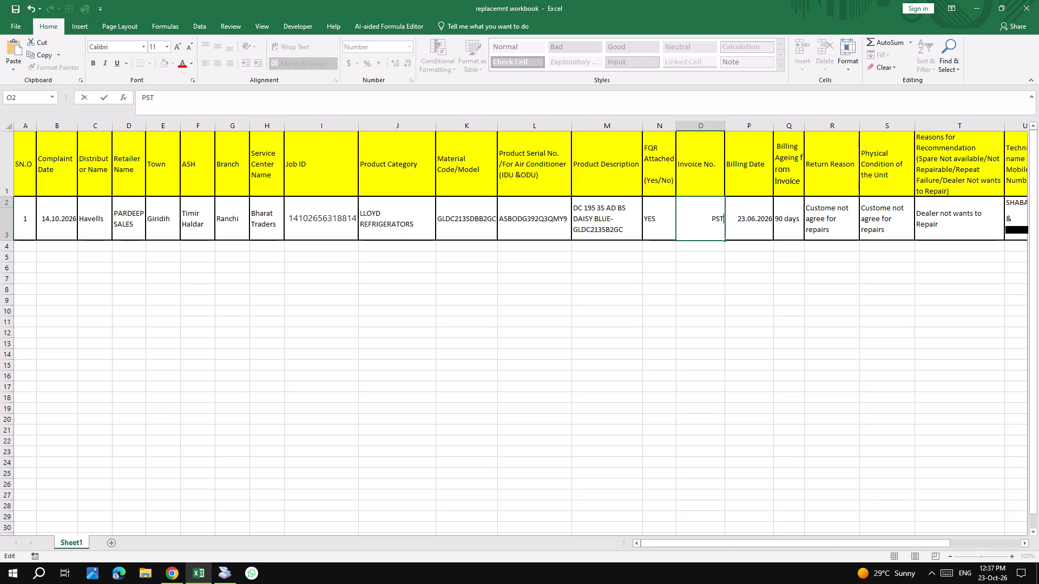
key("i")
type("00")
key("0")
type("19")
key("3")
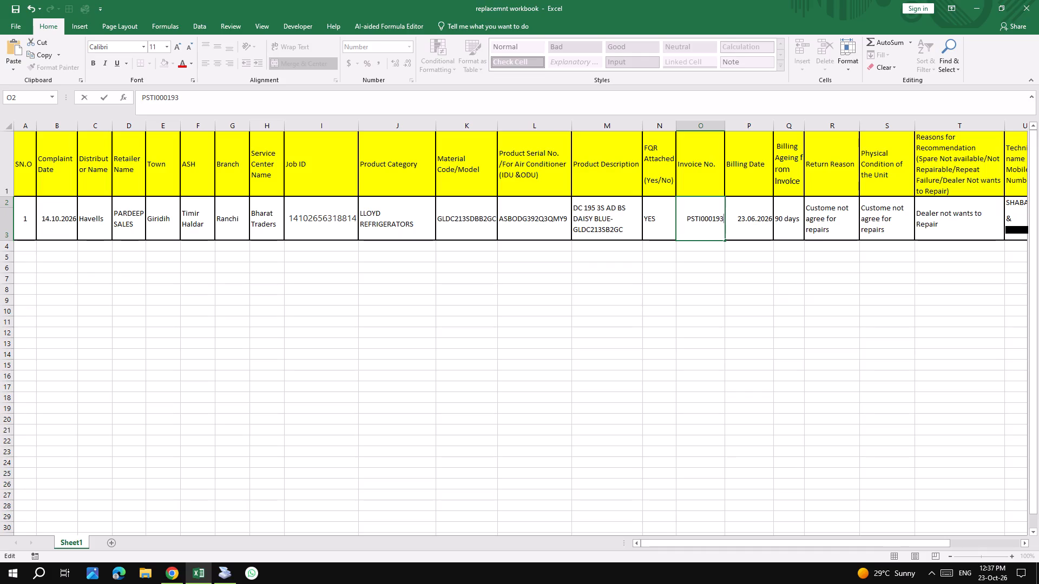
left_click(700, 276)
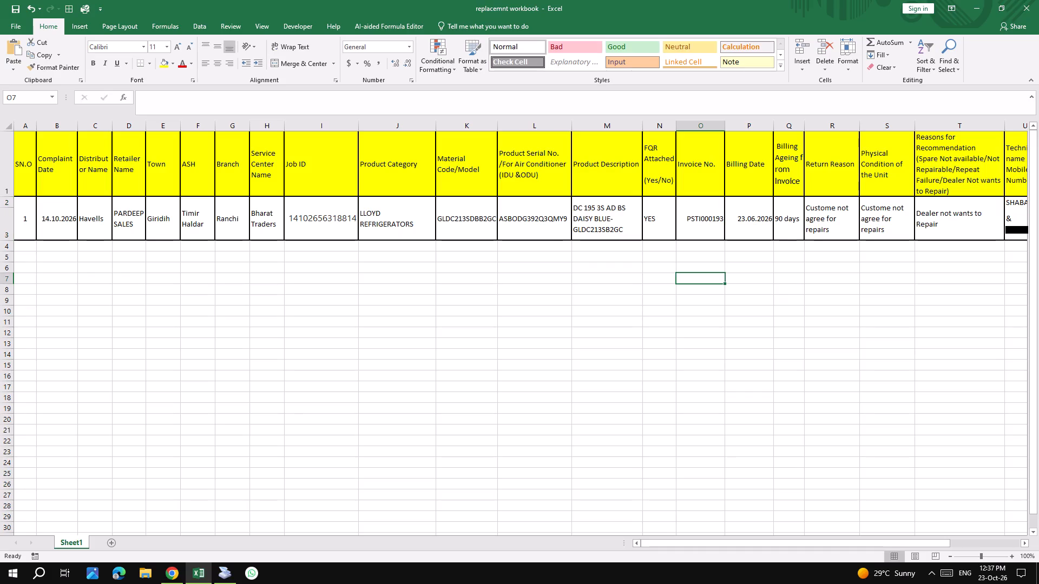
left_click(676, 134)
left_click(731, 286)
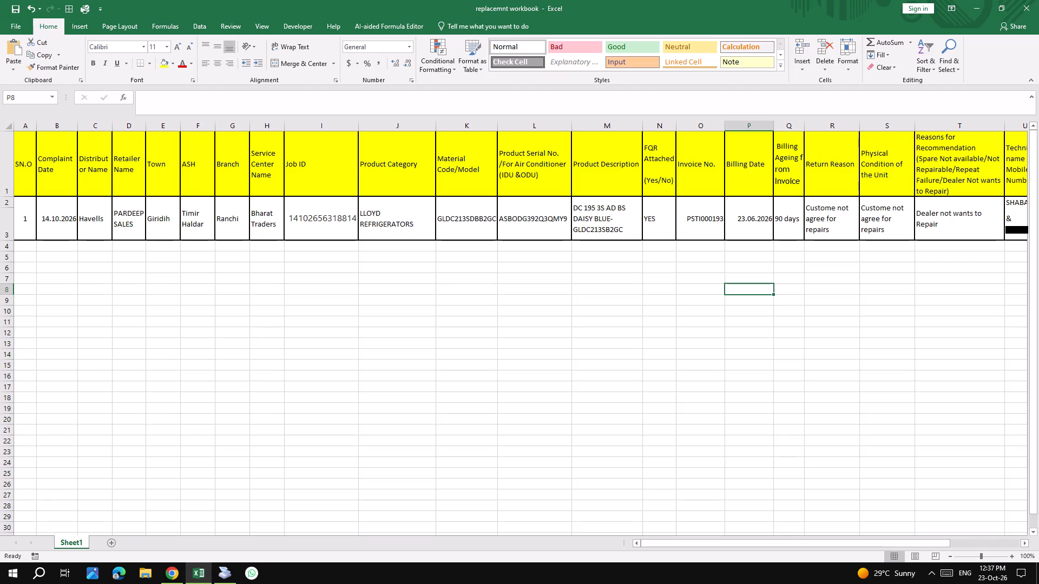
Change the Billing Date entry to 21.04.2026.
left_click(744, 220)
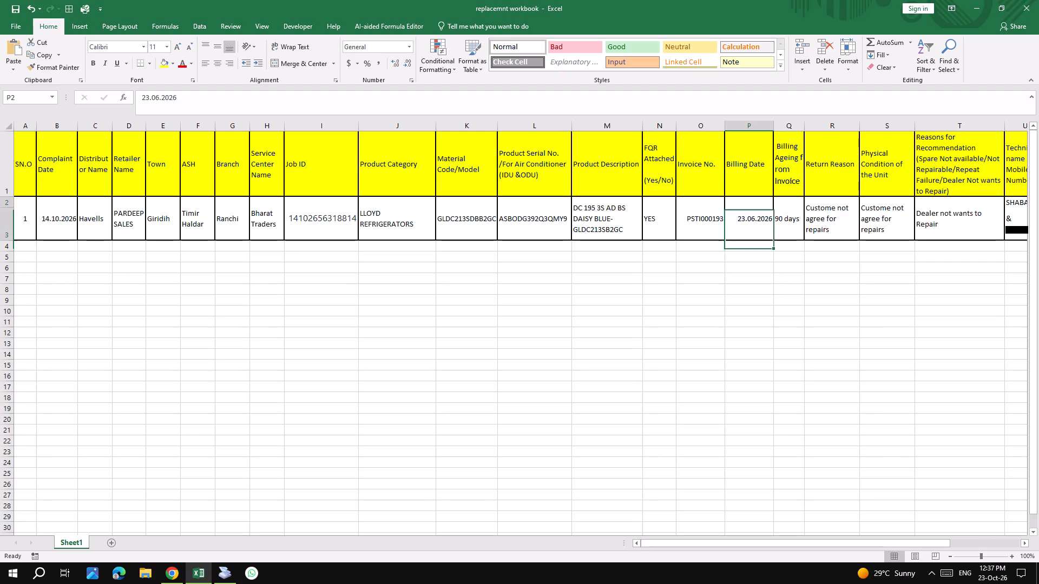
double_click(744, 220)
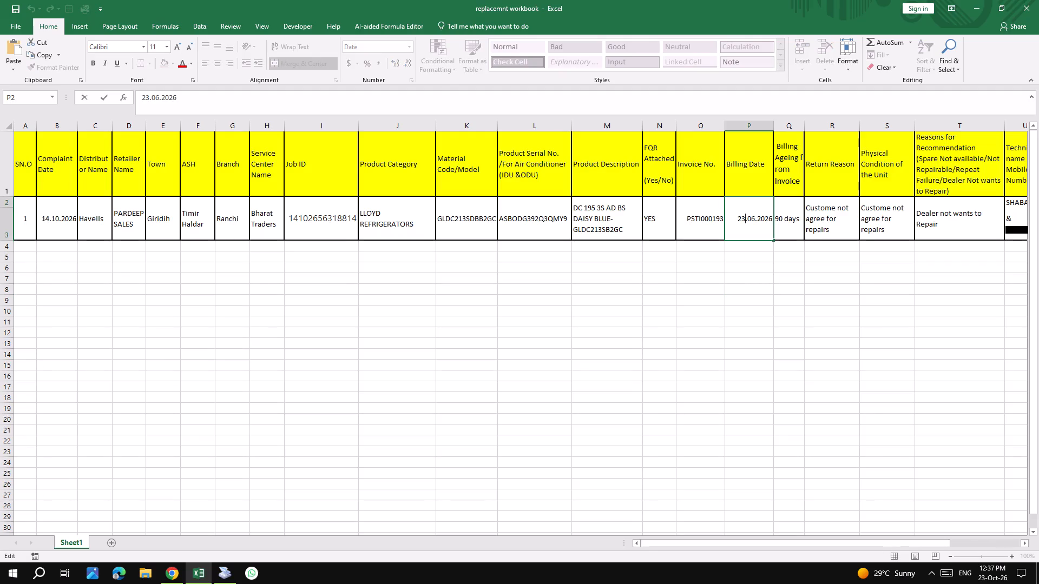
key("BackSpace")
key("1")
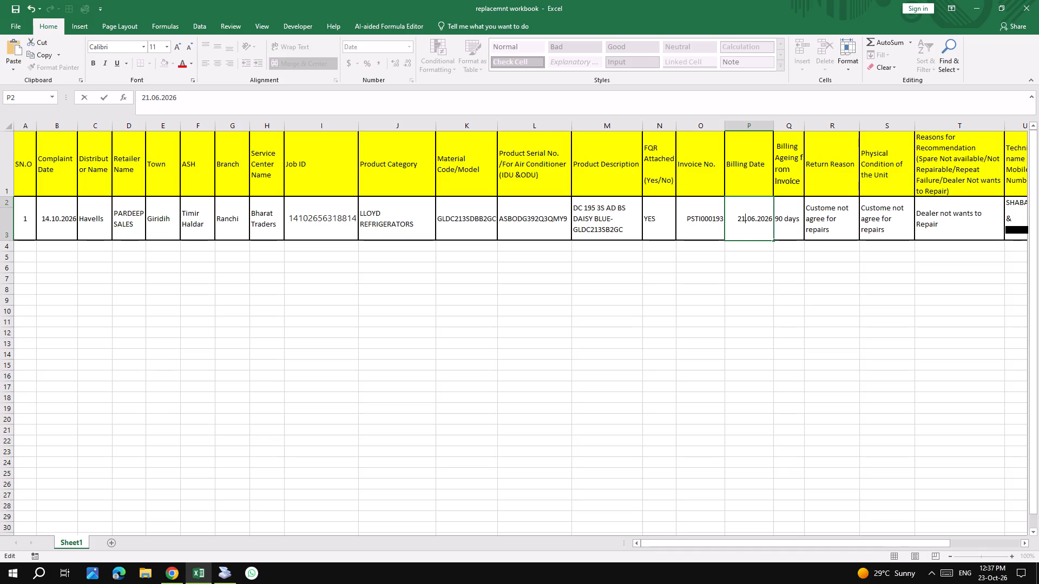
left_click(755, 217)
key("BackSpace")
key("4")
left_click(787, 266)
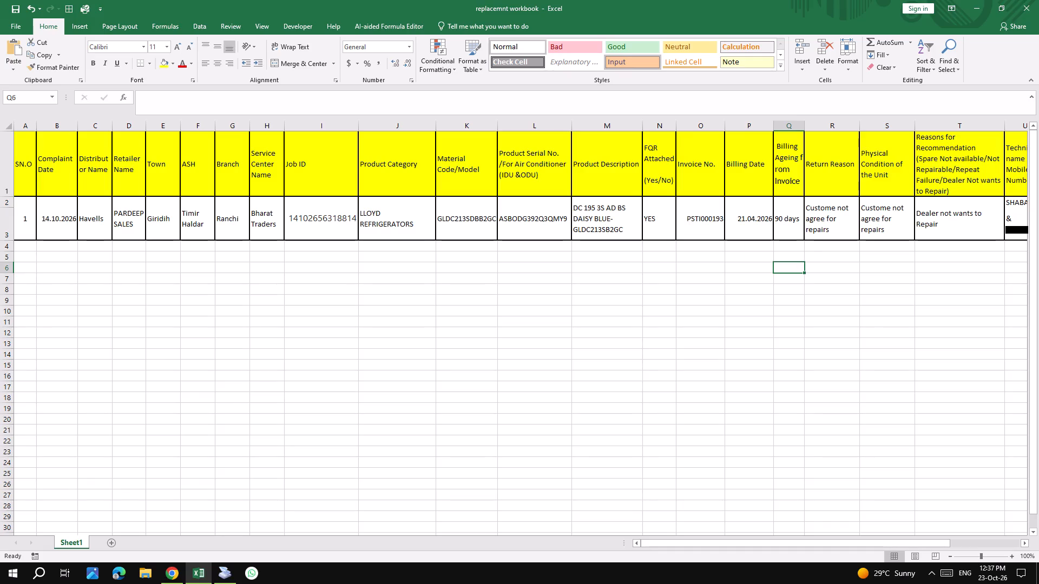
Remove the number from the Billing Ageing from Invoice entry, keeping only the word "days".
left_click(788, 223)
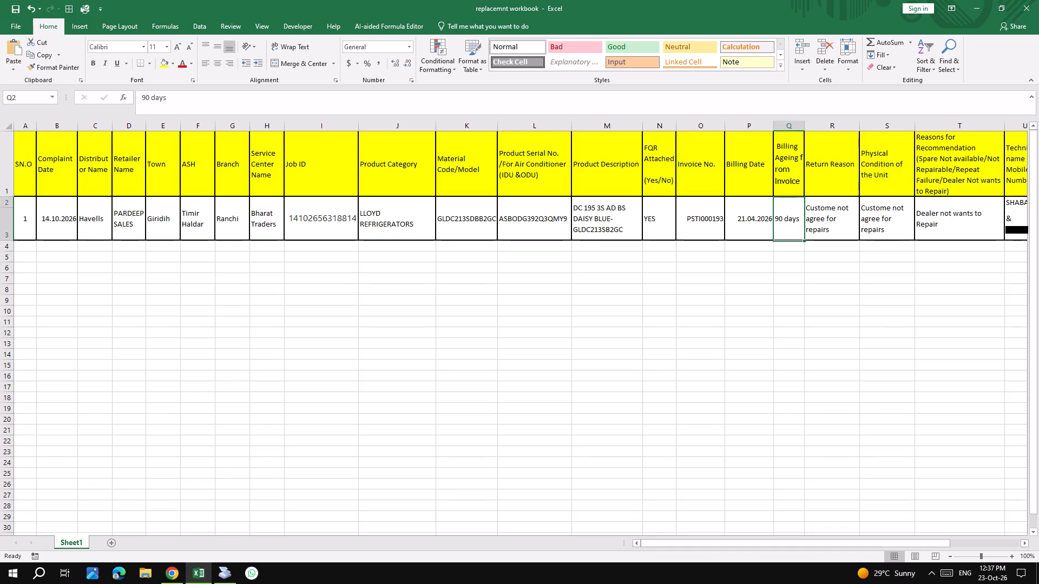
triple_click(798, 219)
left_click_drag(784, 218, 771, 220)
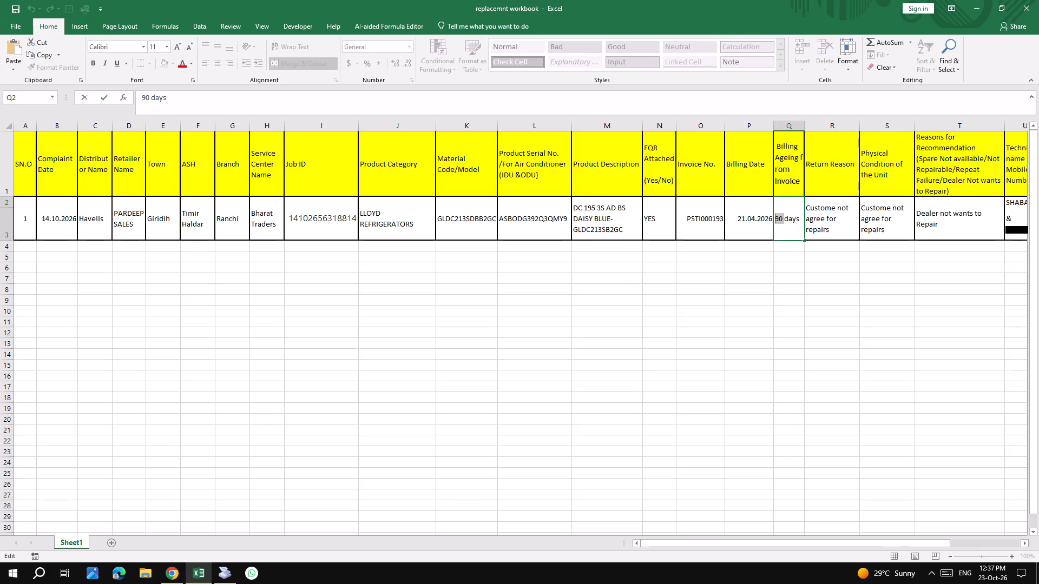
left_click_drag(771, 220, 776, 220)
key("BackSpace")
Copy the billing date 21.04.2026 from the sheet into a new Chrome tab's search query, followed by "TO".
triple_click(771, 218)
double_click(771, 218)
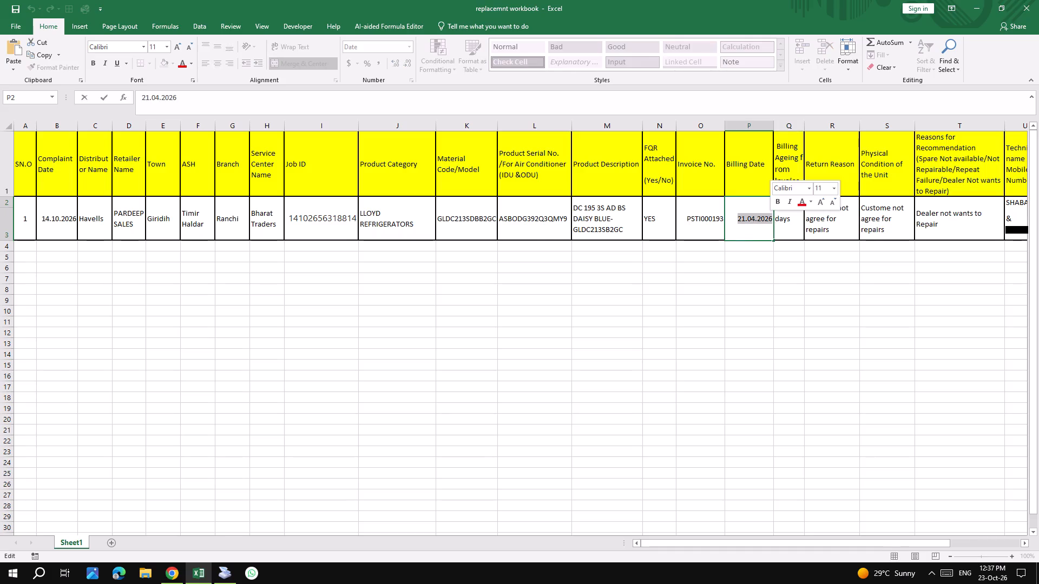
key("ctrl+c")
key("ctrl+c")
left_click(745, 298)
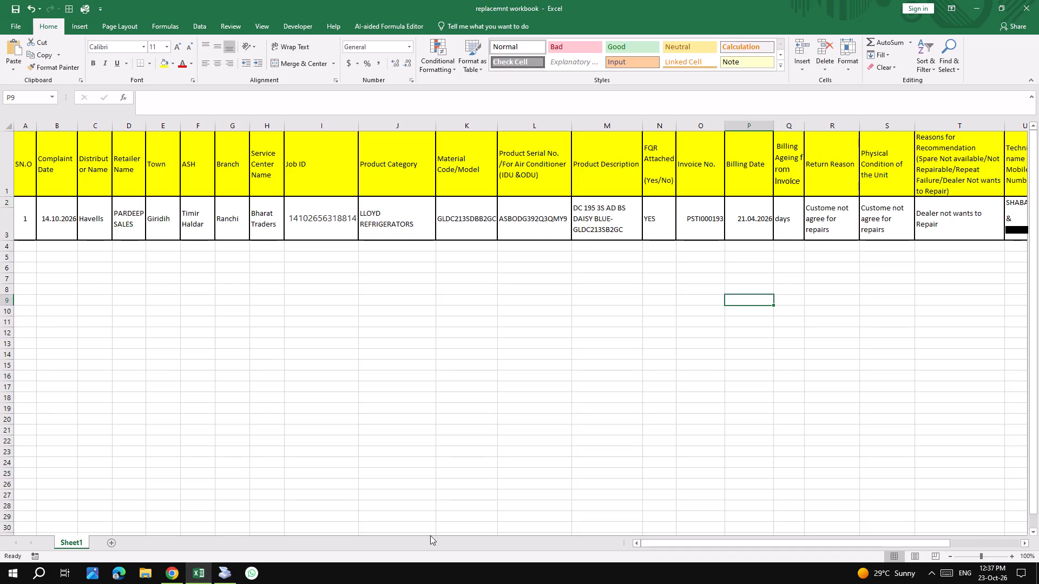
left_click(163, 578)
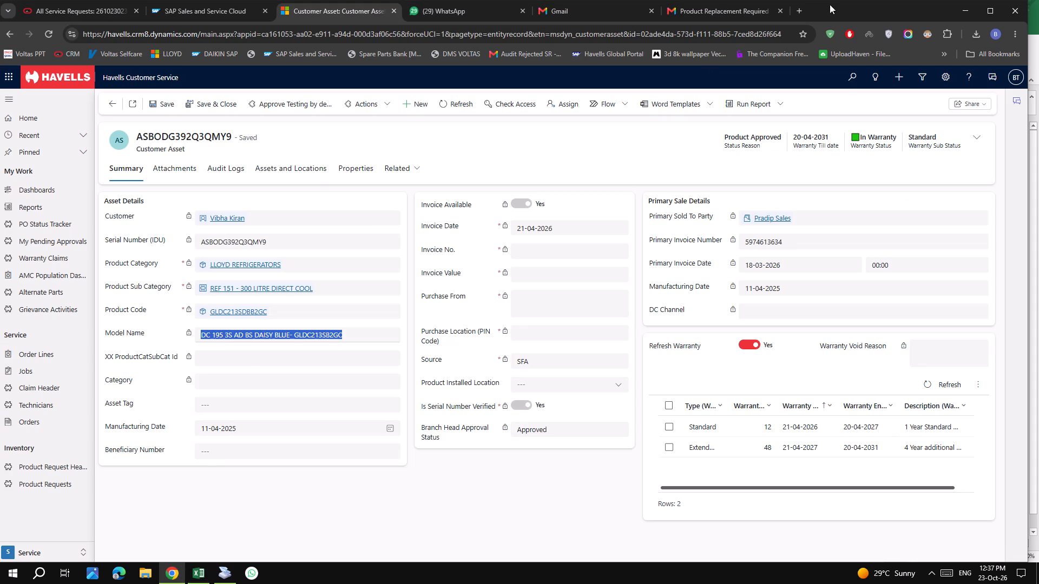
left_click(805, 8)
key("ctrl+v")
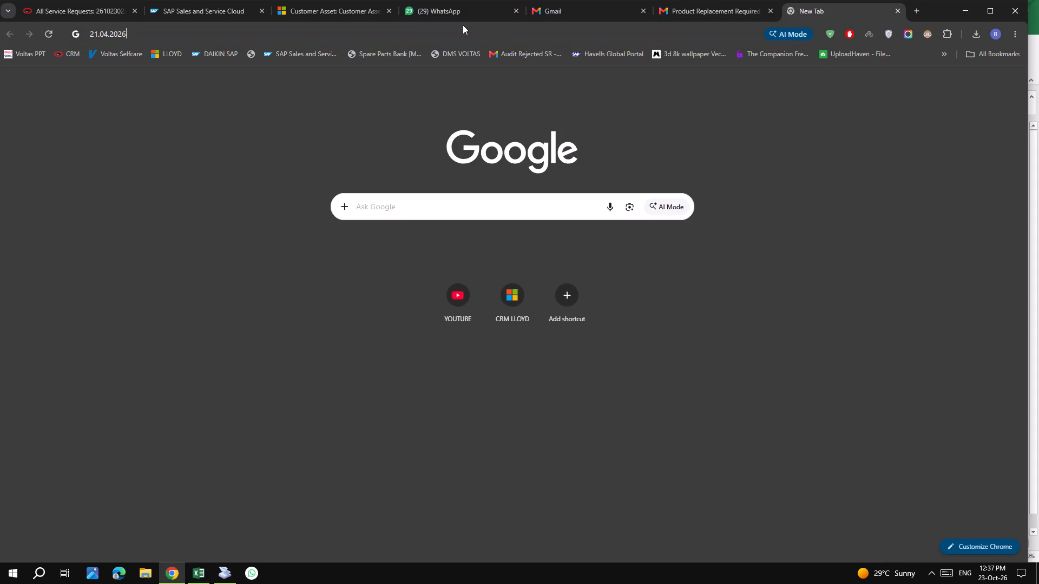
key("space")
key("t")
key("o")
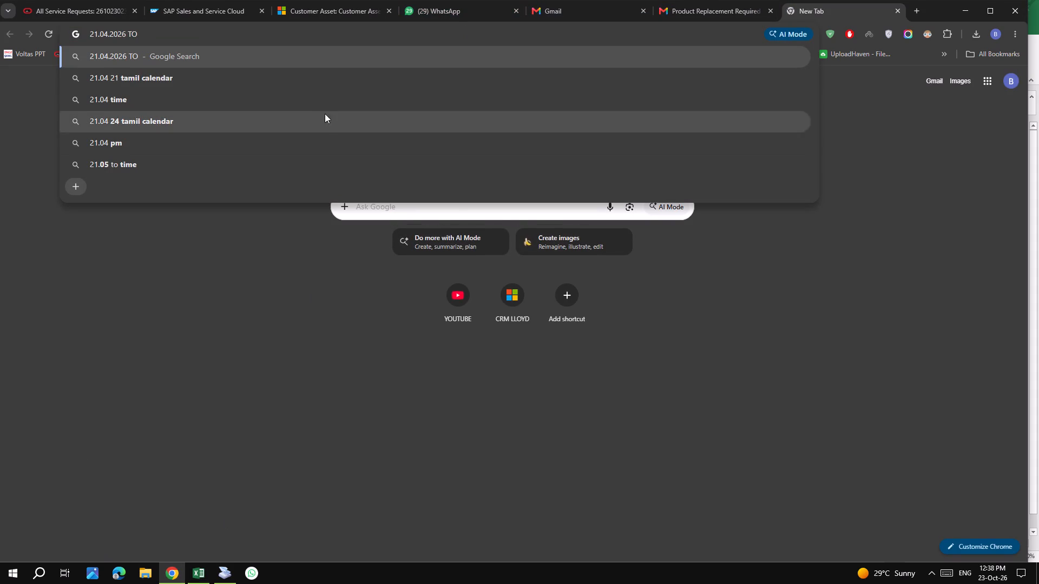
Add the job's creation date, 14-10-2026, copied from the Havells job record, and "HOW MANY DAYS" to the query, and run the Google search.
left_click(320, 0)
left_click(326, 10)
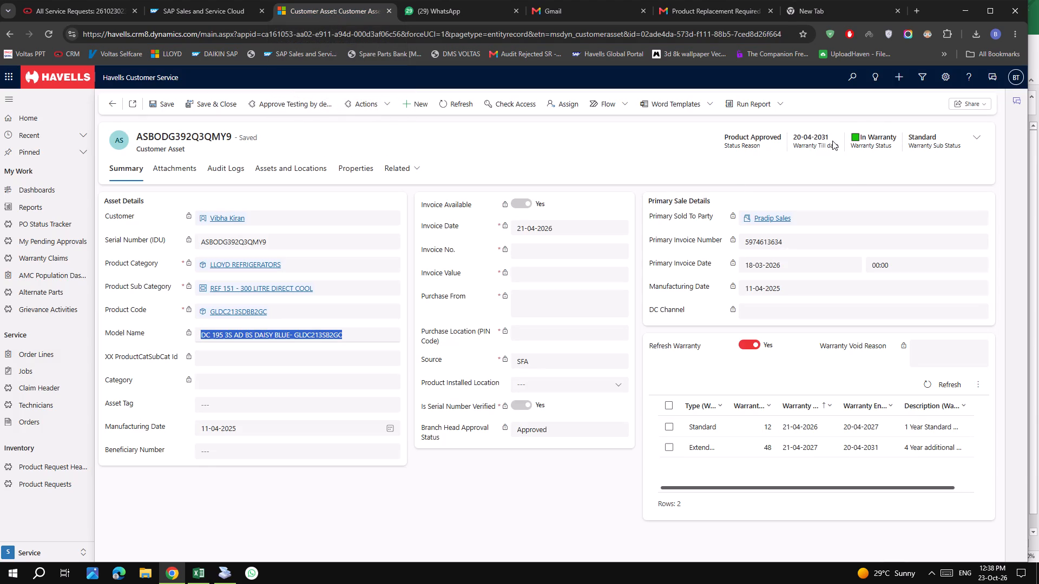
left_click(116, 104)
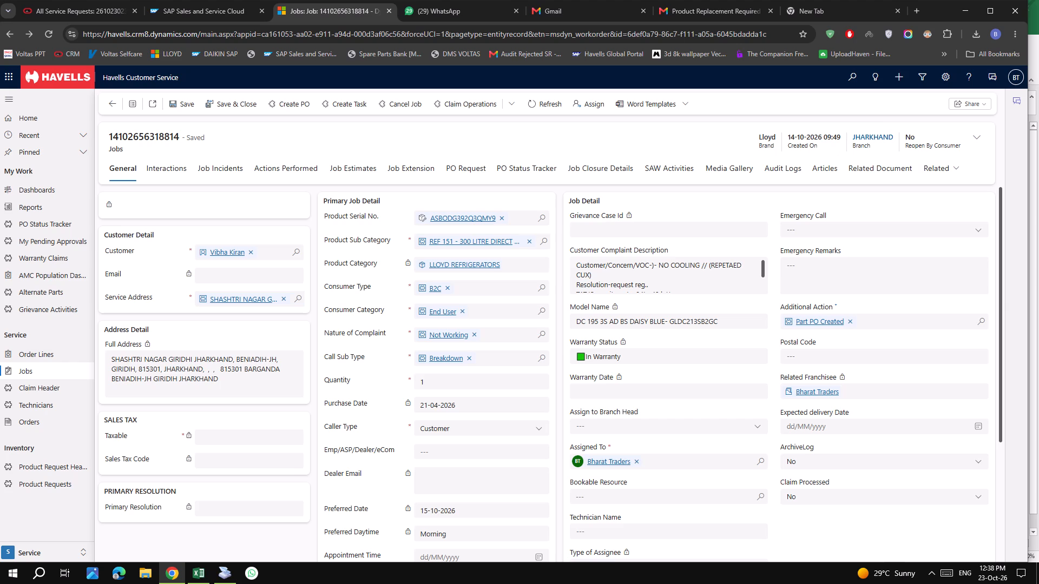
left_click_drag(819, 135, 787, 137)
left_click_drag(787, 137, 801, 135)
left_click_drag(821, 134, 810, 135)
left_click_drag(810, 135, 788, 135)
key("ctrl+c")
key("ctrl+c")
left_click(726, 134)
left_click(800, 4)
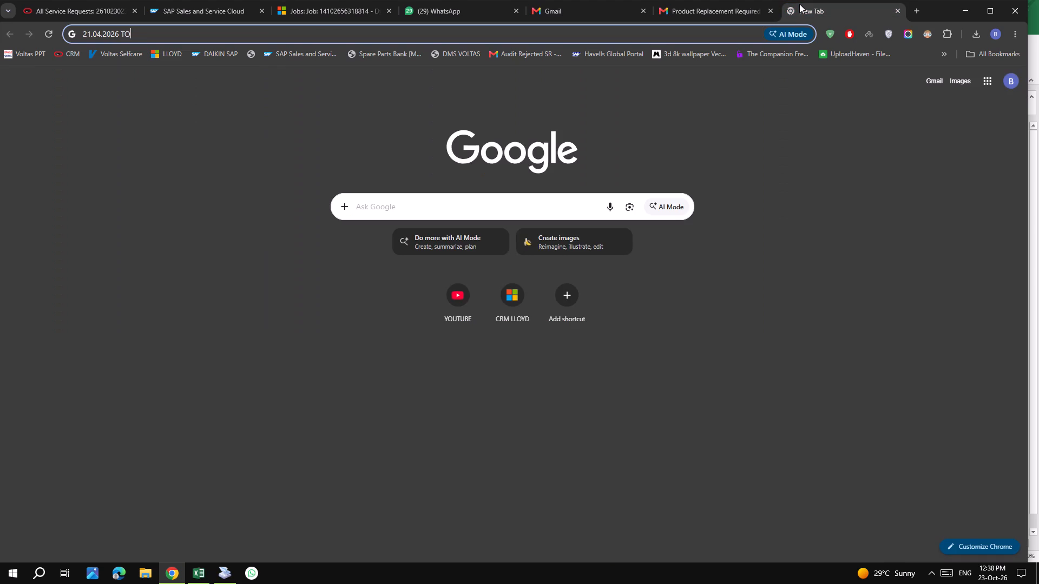
key("ctrl+v")
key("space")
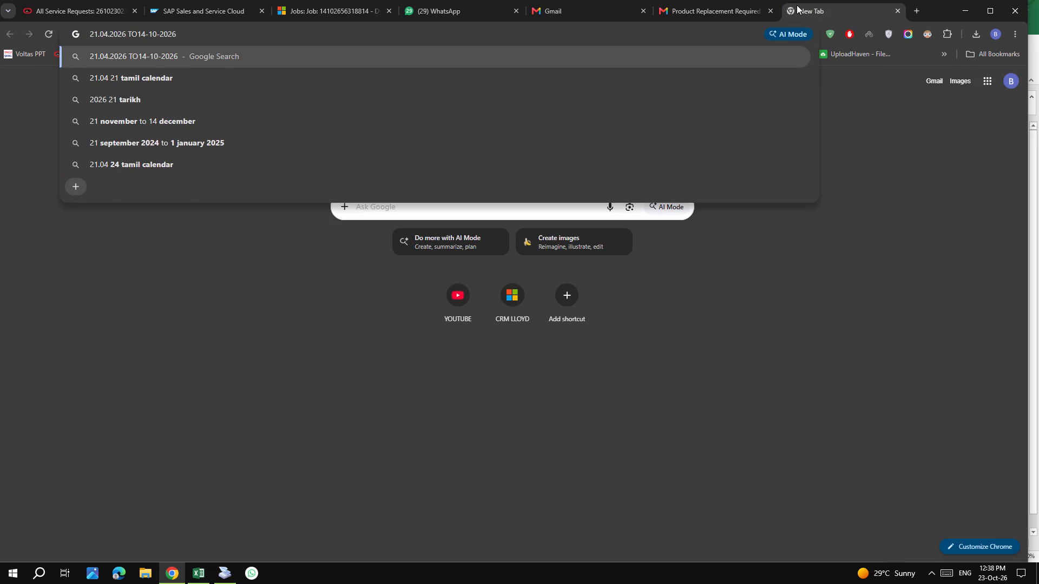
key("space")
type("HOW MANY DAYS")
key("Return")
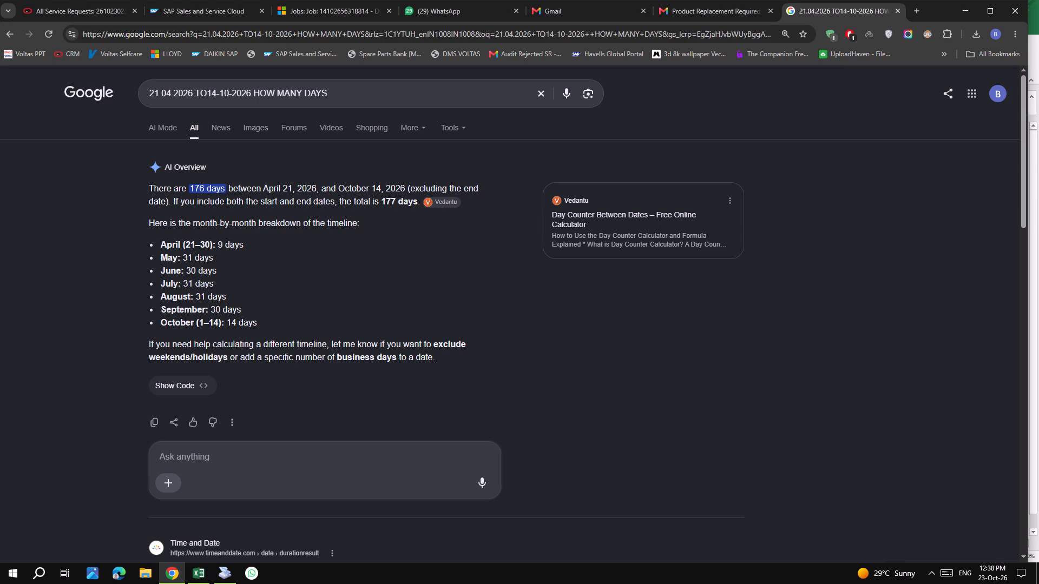
Switch to the replacement workbook in Excel and complete the Billing Ageing from Invoice entry as "176 days".
left_click(207, 575)
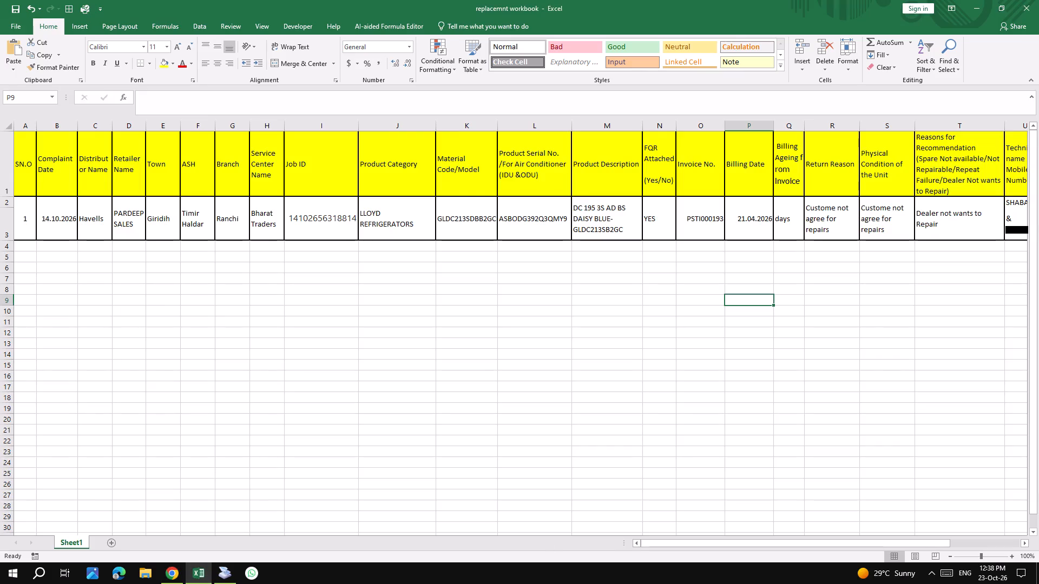
left_click(776, 221)
double_click(778, 220)
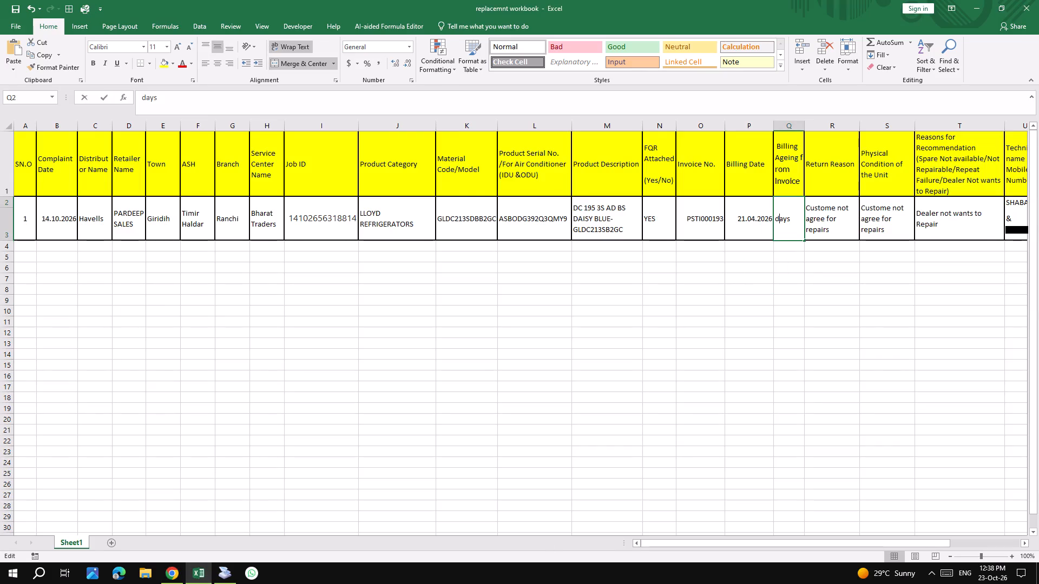
left_click(775, 218)
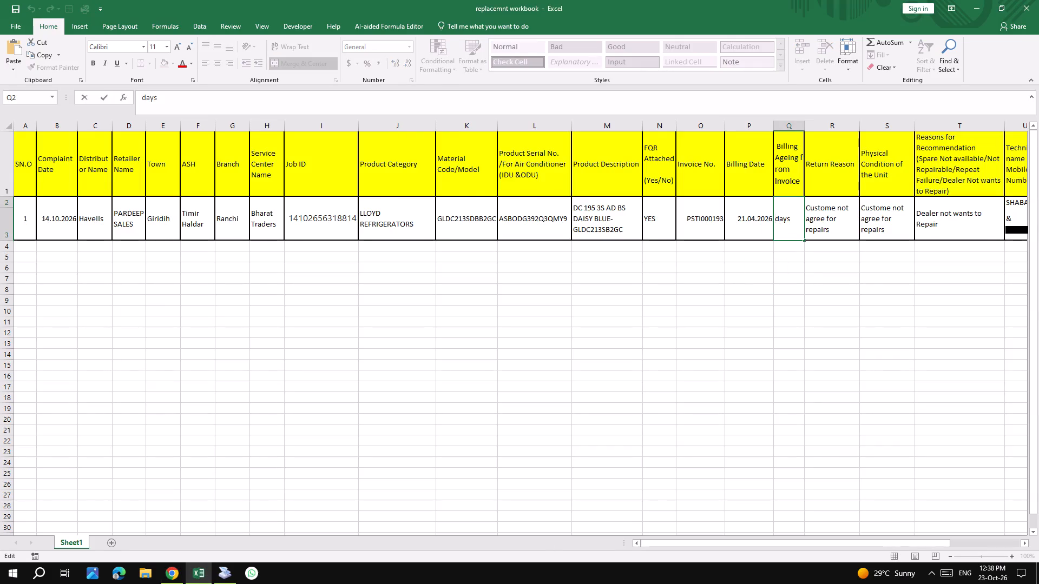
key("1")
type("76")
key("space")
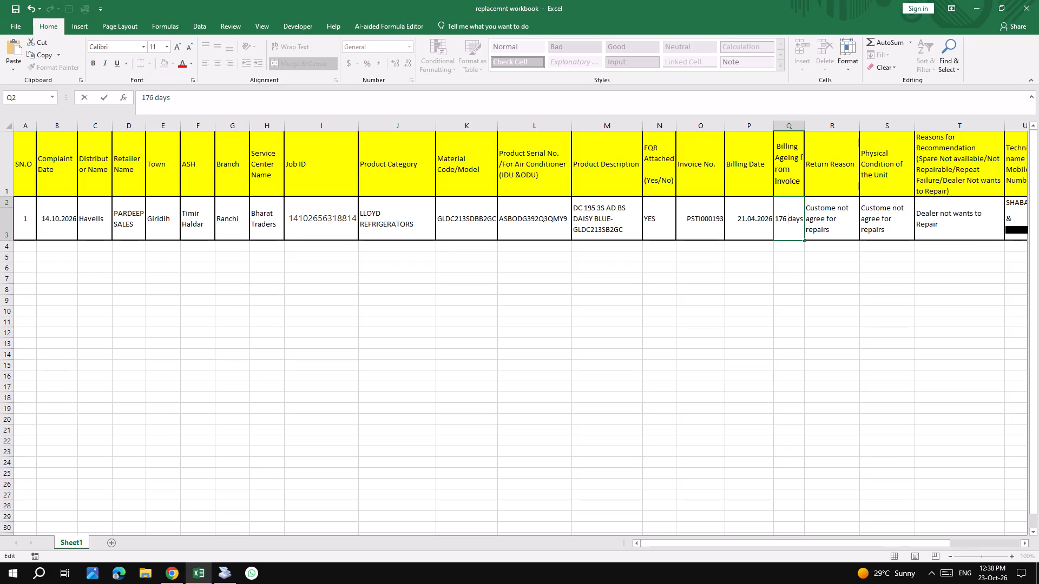
left_click(795, 276)
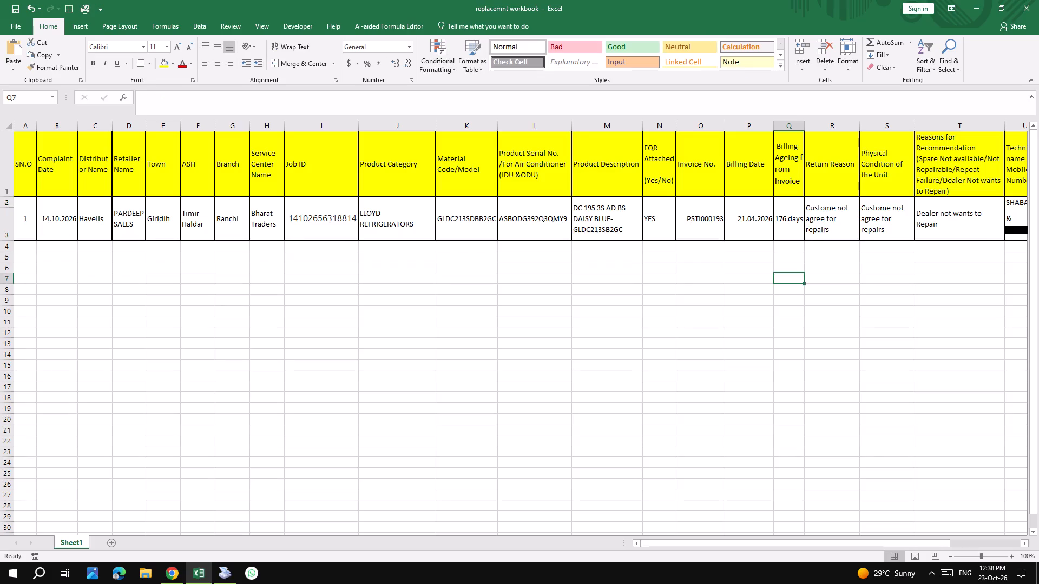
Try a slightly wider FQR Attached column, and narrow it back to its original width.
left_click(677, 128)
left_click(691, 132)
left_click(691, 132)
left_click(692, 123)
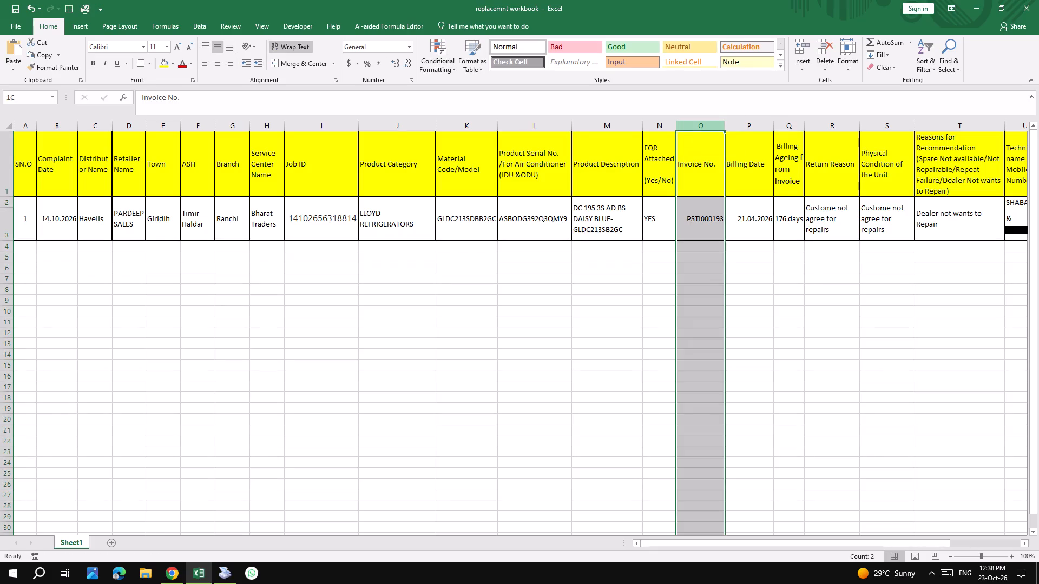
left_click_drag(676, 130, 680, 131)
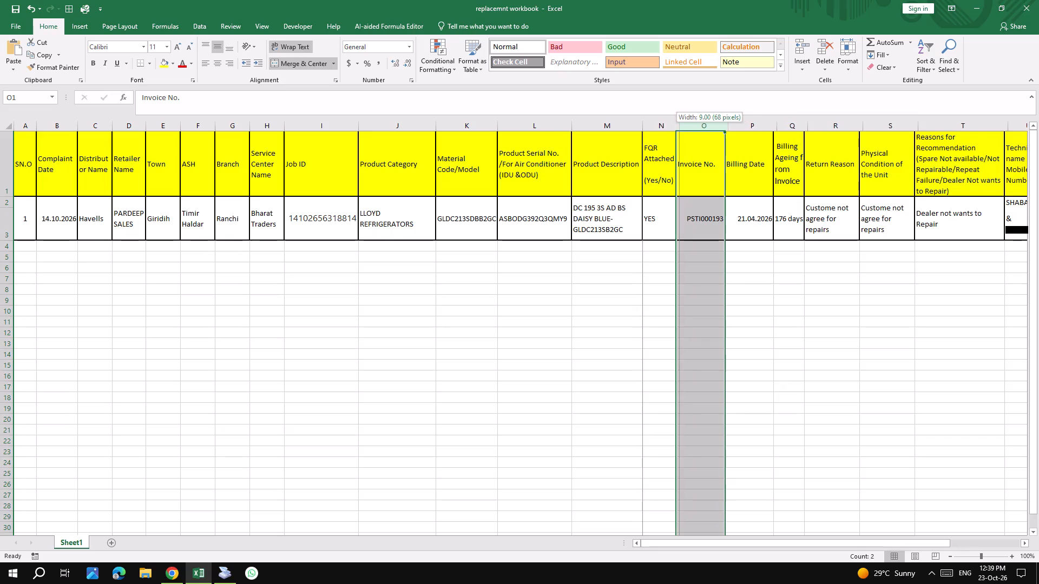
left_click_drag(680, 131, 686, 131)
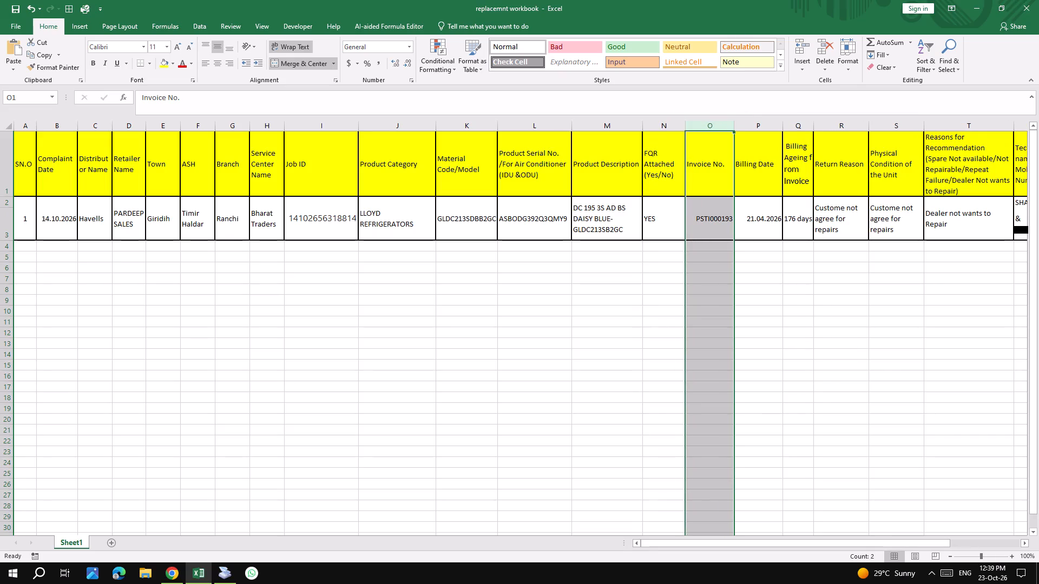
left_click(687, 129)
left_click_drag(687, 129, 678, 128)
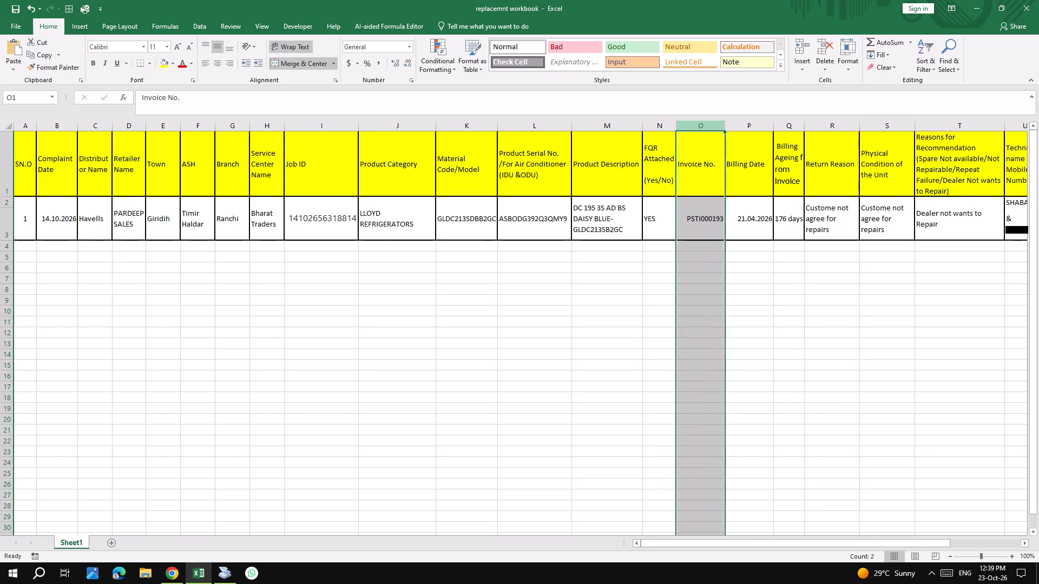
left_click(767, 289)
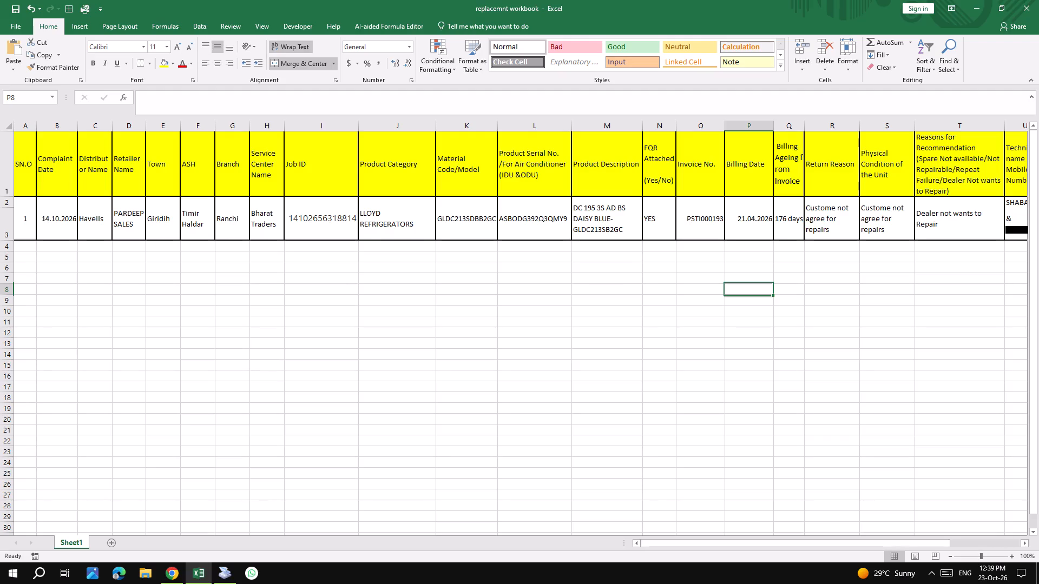
Remove the word "Dealer" from the start of the Reasons for Recommendation entry, leaving the cell open for editing.
left_click(826, 276)
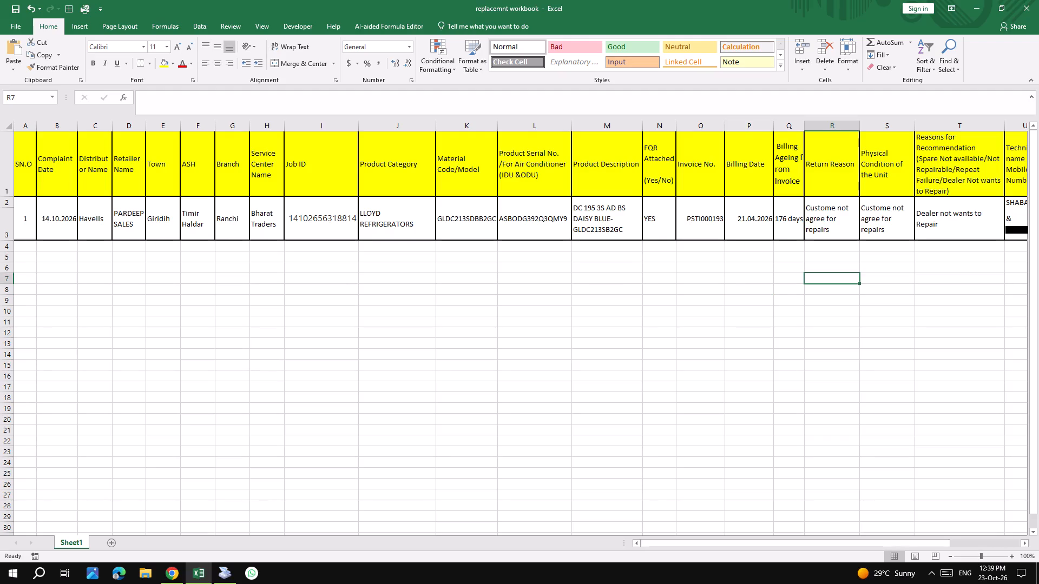
double_click(935, 214)
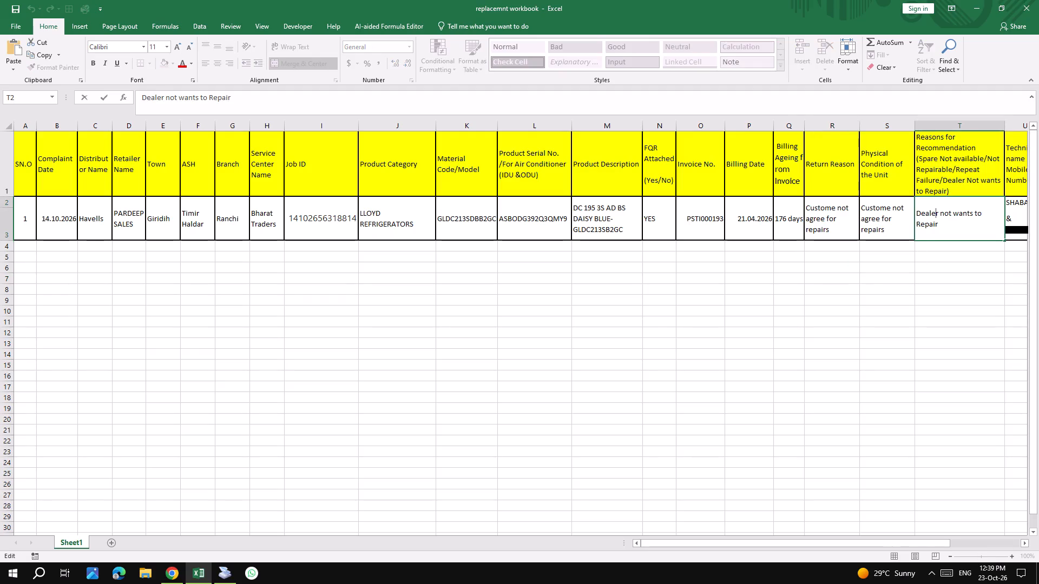
left_click(939, 213)
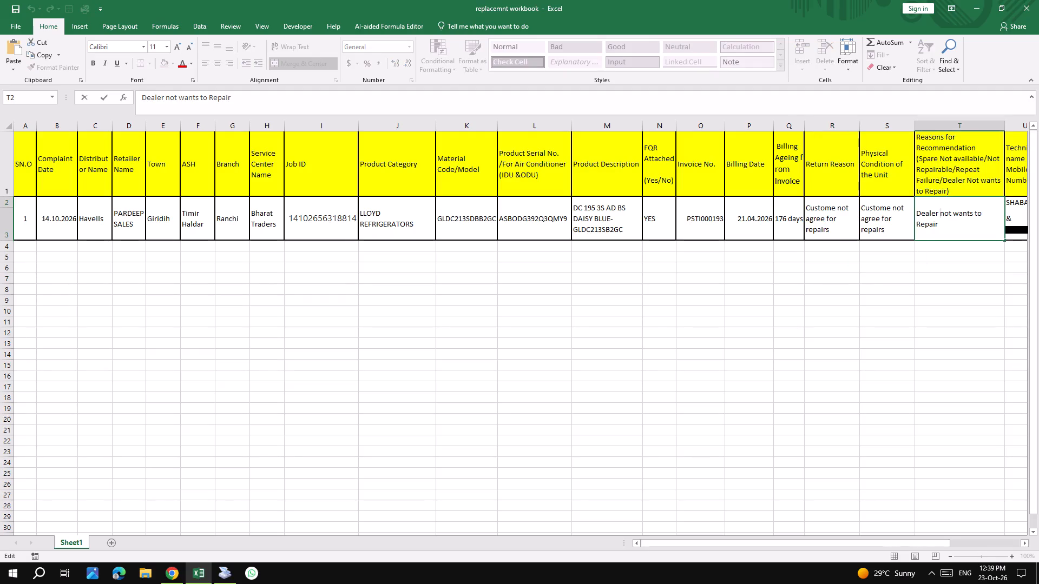
key("BackSpace")
key("BackSpace")
key("BackSpace")
key("BackSpace")
key("BackSpace")
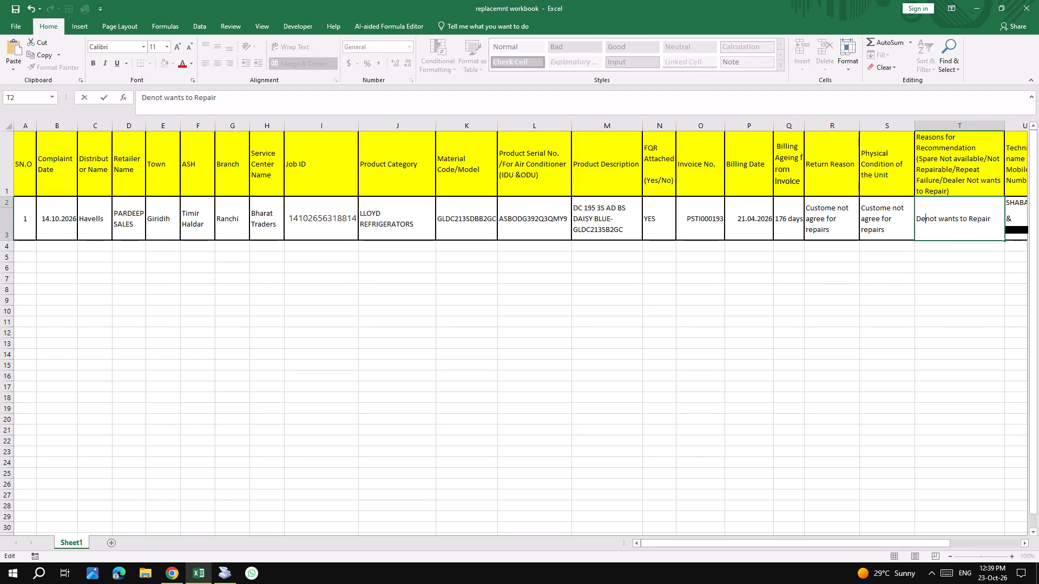
key("BackSpace")
key("BackSpace")
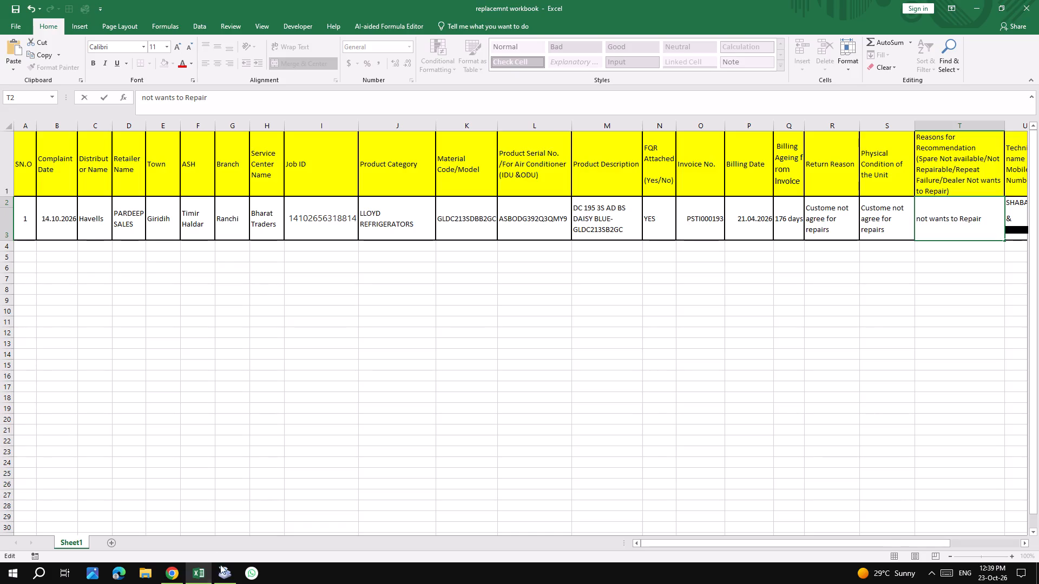
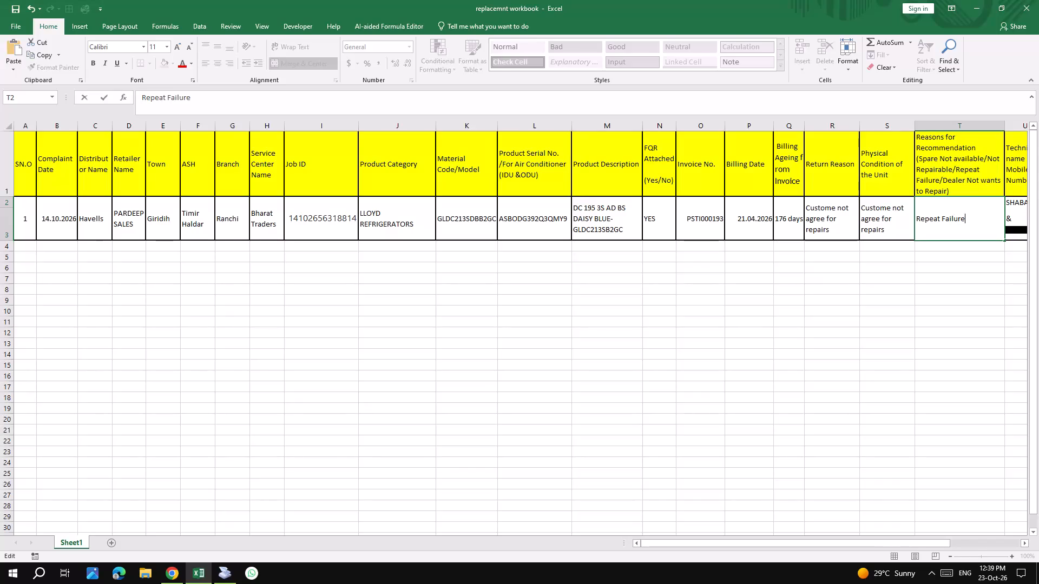
Close the "Repeat Failure" entry under Reasons for Recommendation and check the row's technician and necessary details columns.
left_click(923, 307)
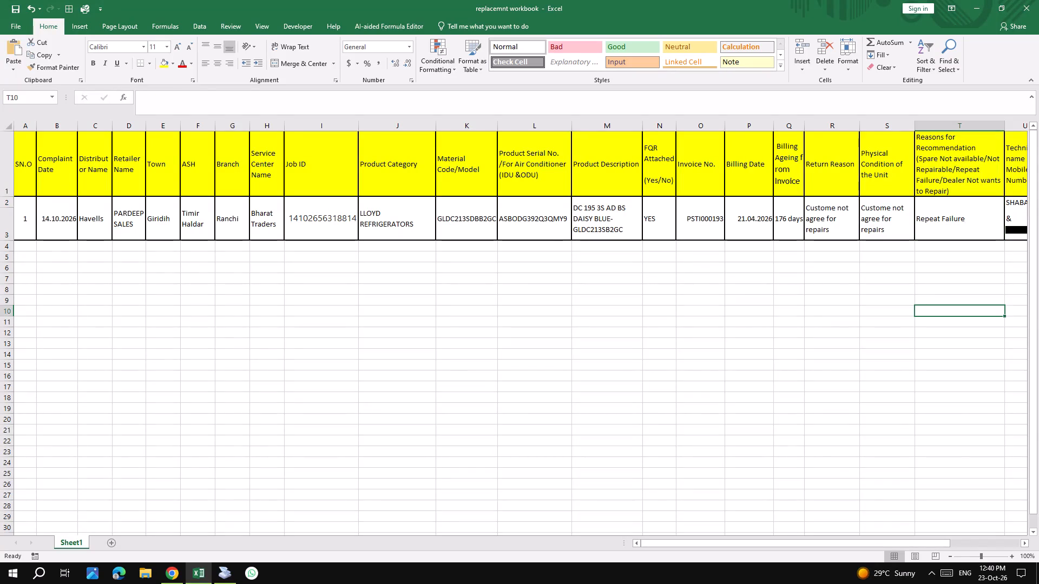
left_click_drag(840, 541, 898, 548)
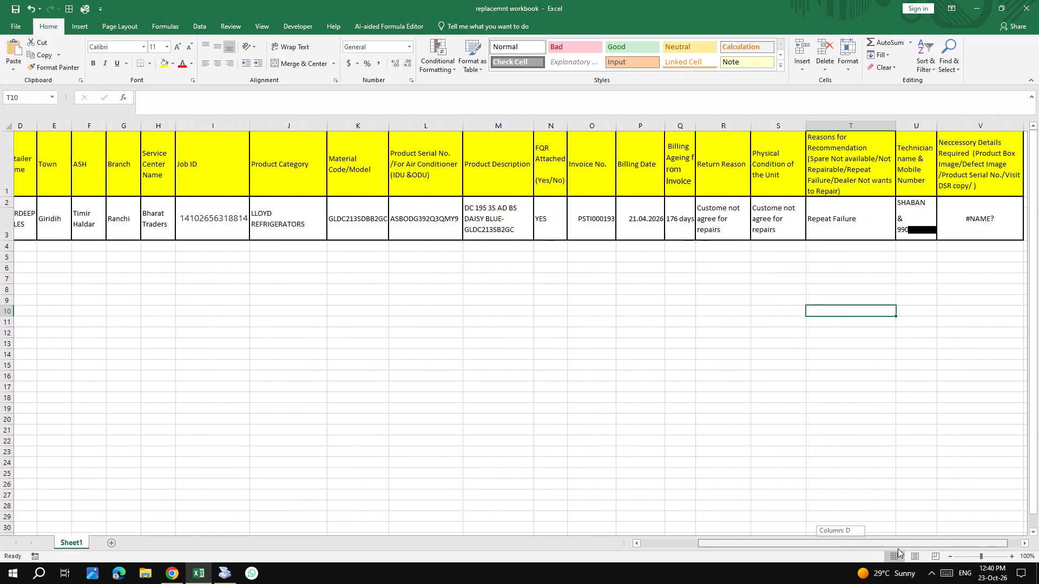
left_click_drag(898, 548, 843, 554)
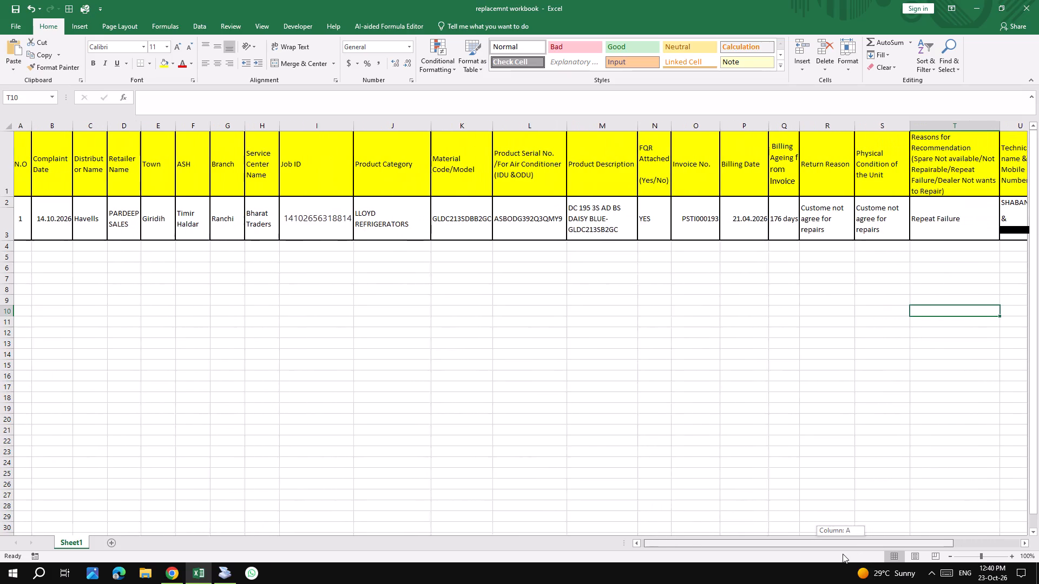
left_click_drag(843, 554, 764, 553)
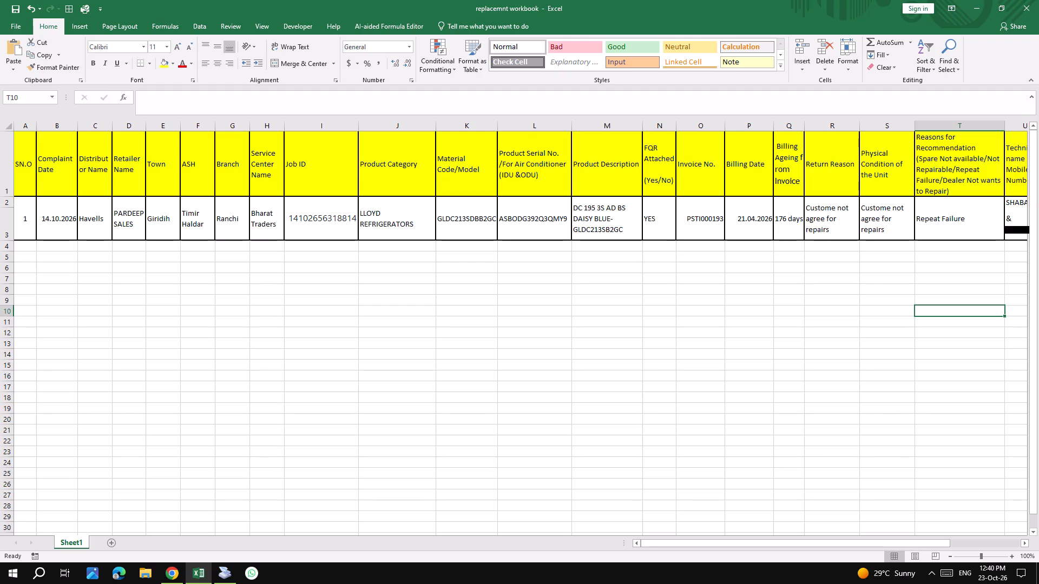
Widen the Billing Ageing from Invoice column until its header wraps without splitting the word "from".
left_click(806, 132)
left_click(806, 128)
left_click(794, 125)
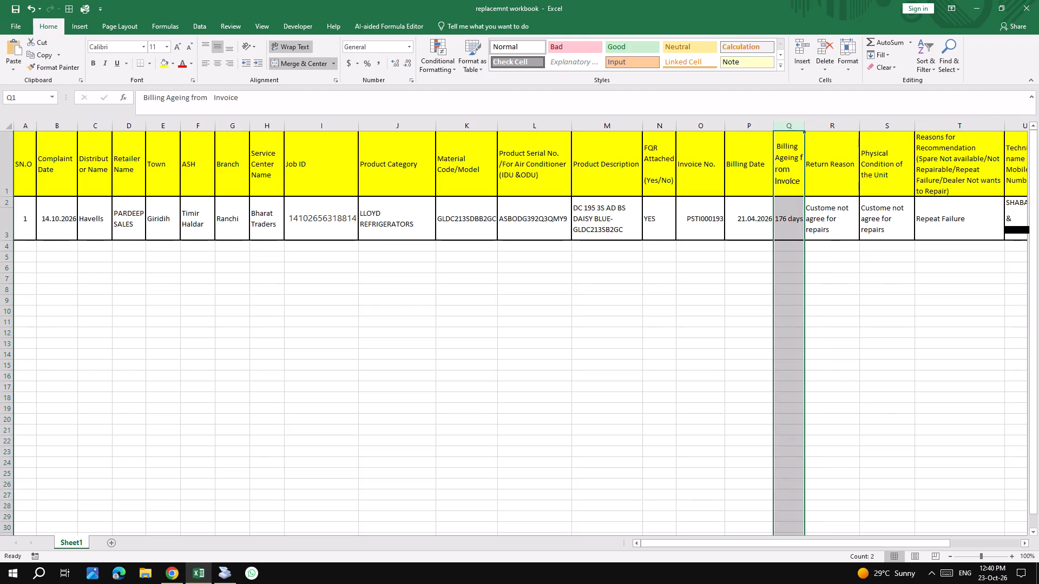
left_click_drag(804, 128, 814, 129)
left_click_drag(814, 129, 818, 129)
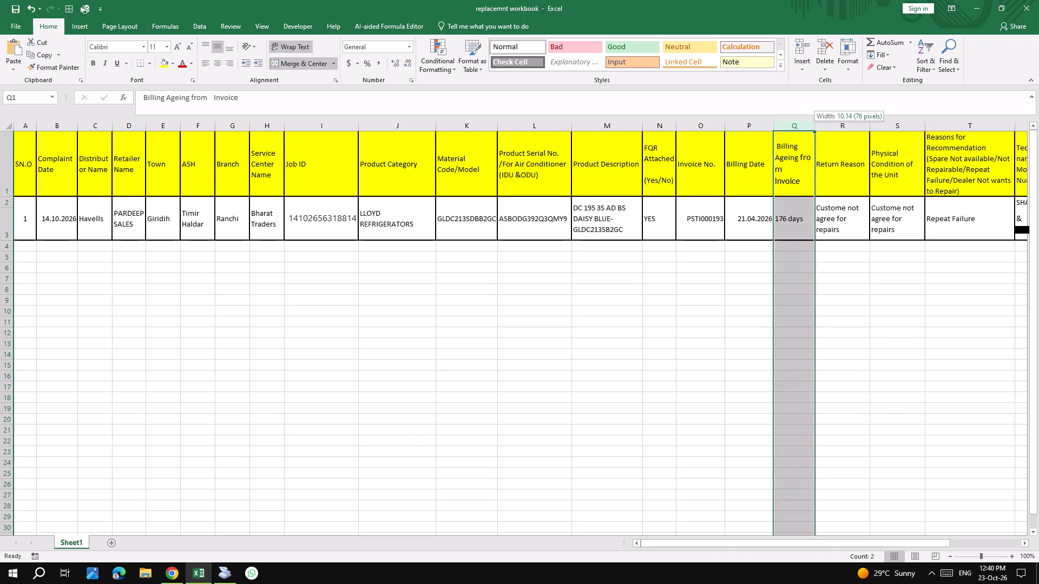
left_click_drag(818, 129, 820, 129)
left_click(875, 281)
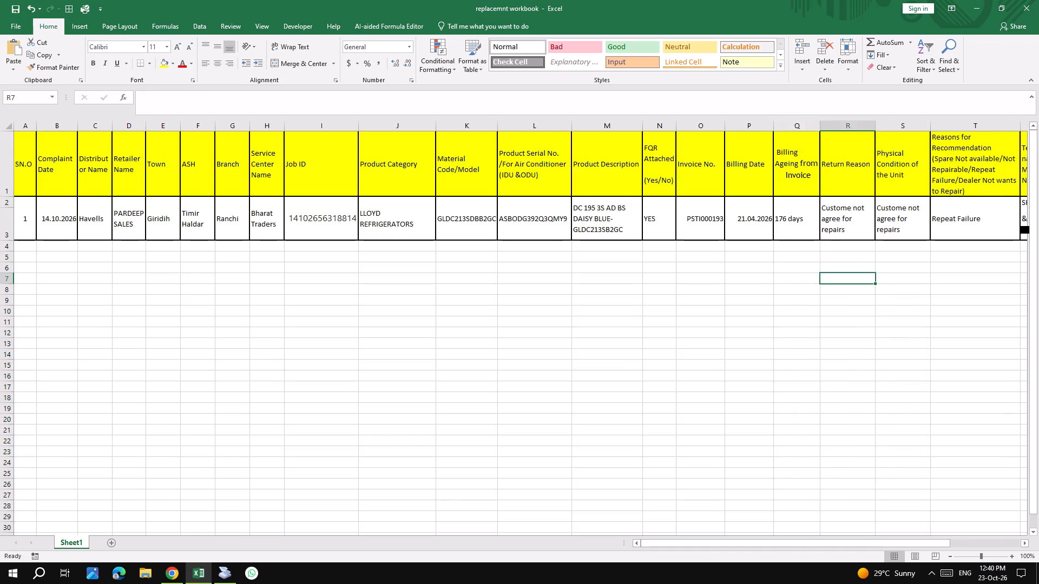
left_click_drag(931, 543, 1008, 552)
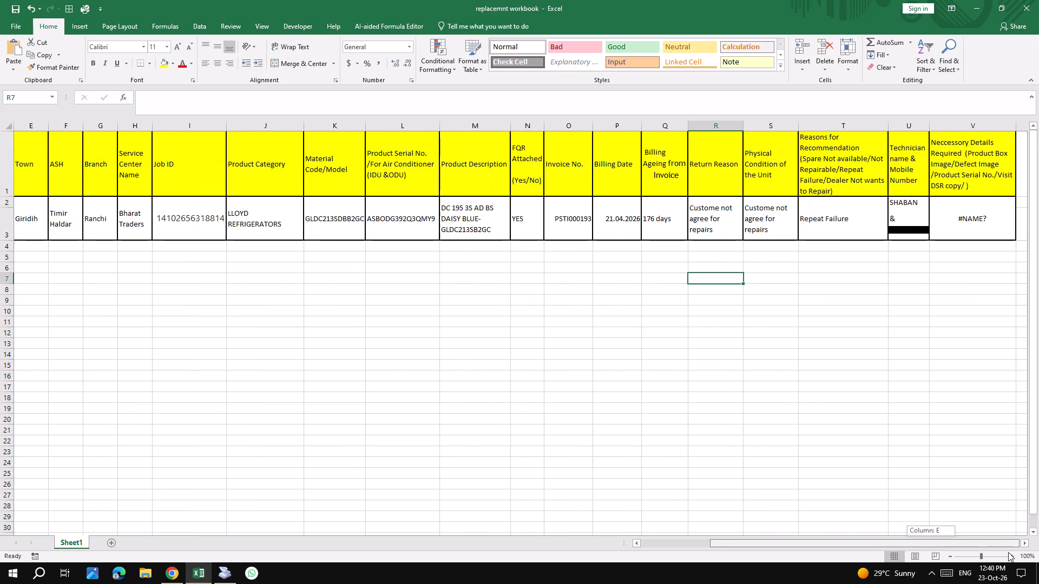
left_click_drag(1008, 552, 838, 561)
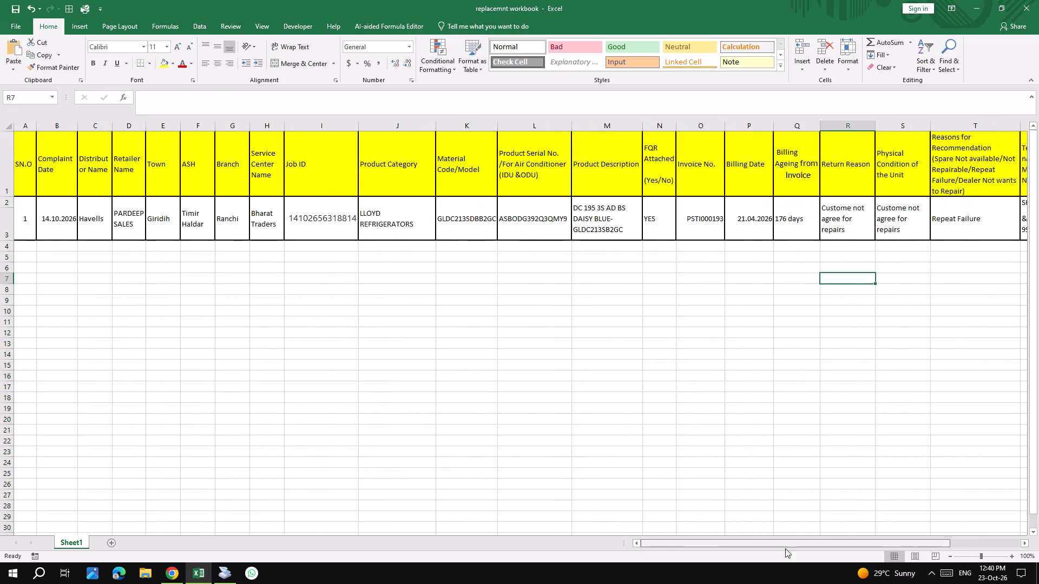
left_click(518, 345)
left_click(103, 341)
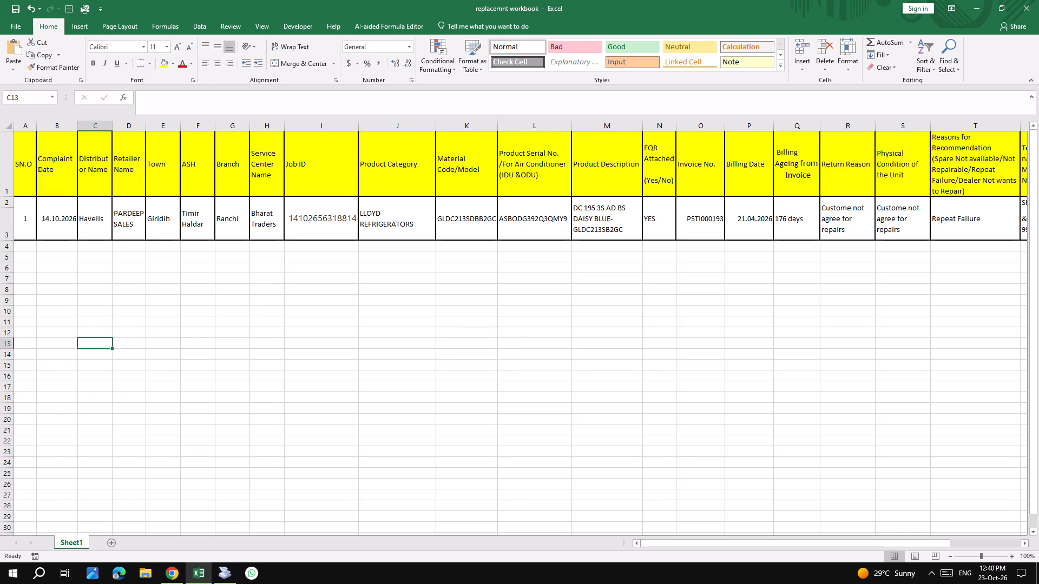
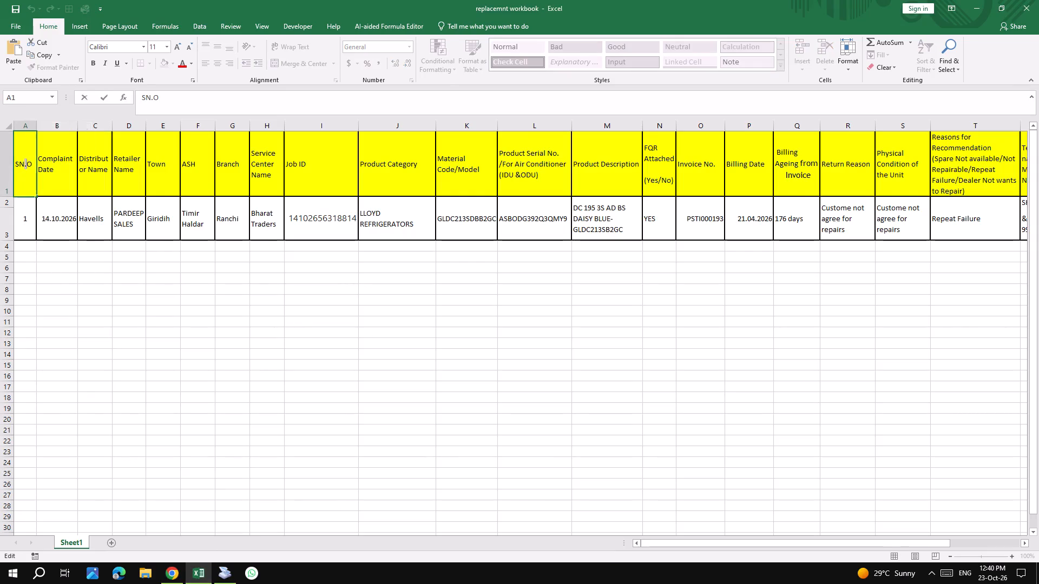
Copy the entire replacement table, including the header row and the Havells job entry, and switch to Chrome.
left_click(27, 186)
left_click(51, 274)
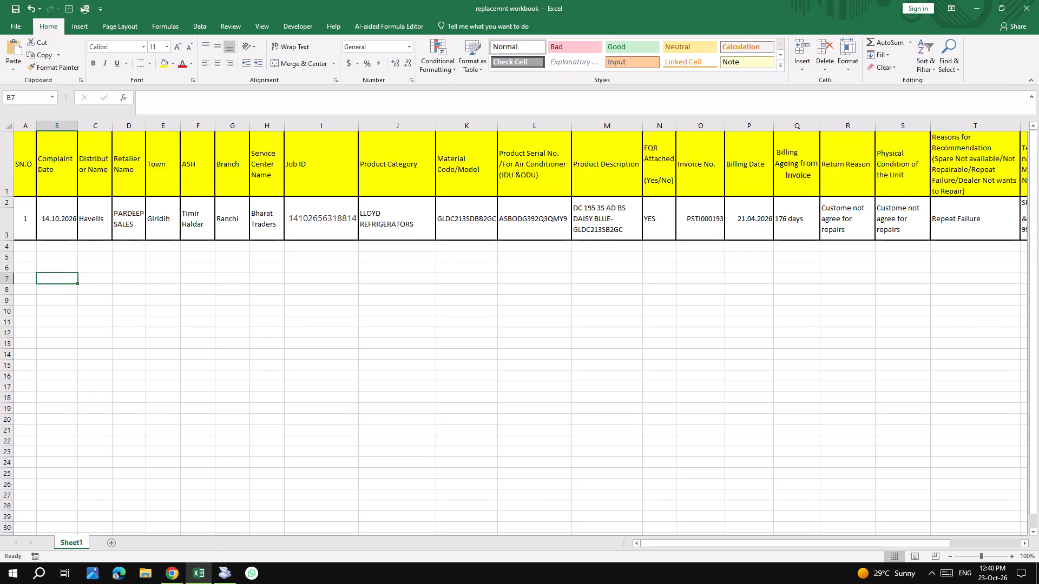
left_click(21, 166)
key("ctrl+a")
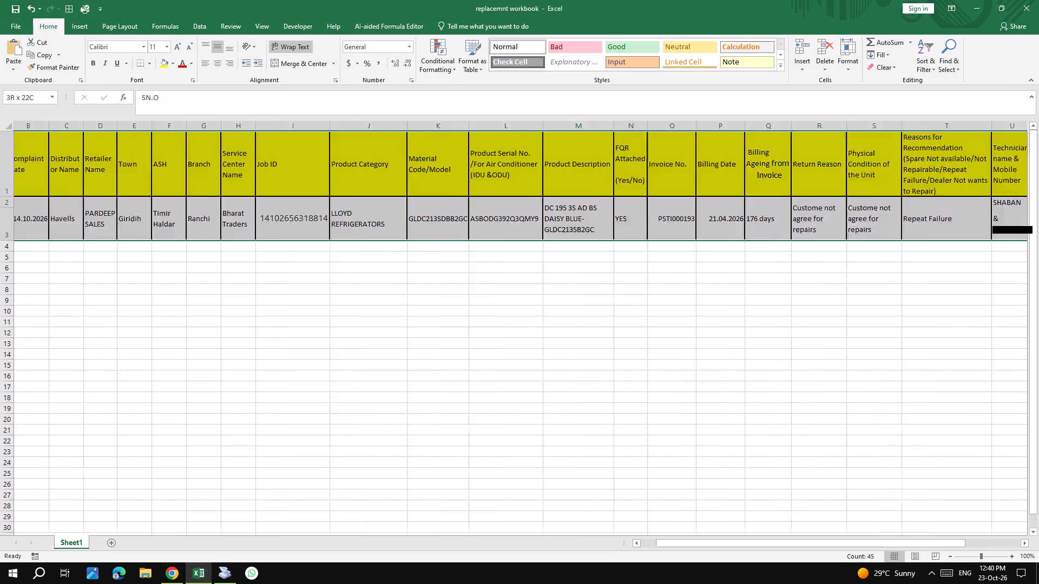
key("ctrl+c")
key("ctrl+c")
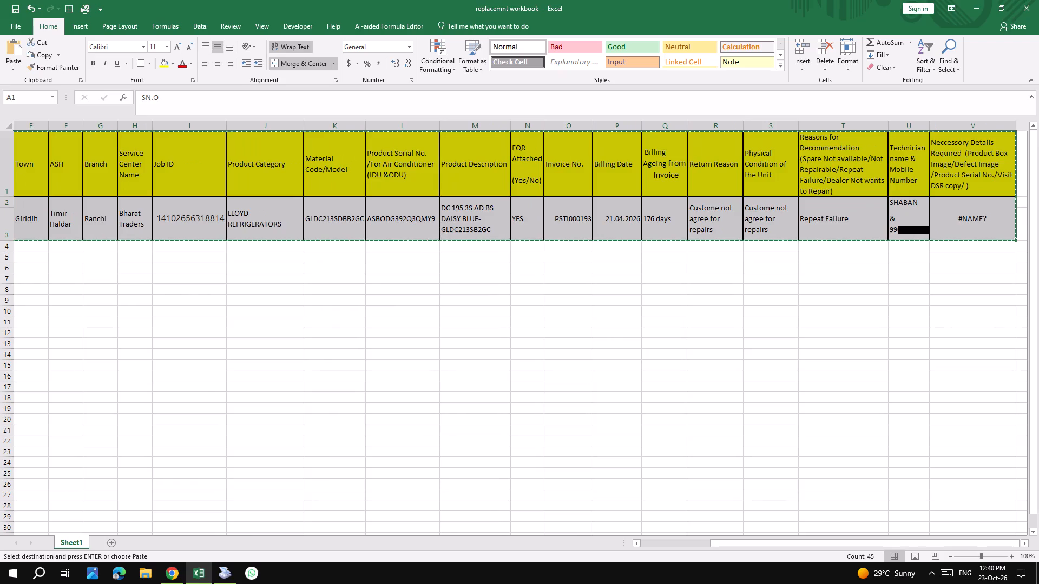
left_click(167, 582)
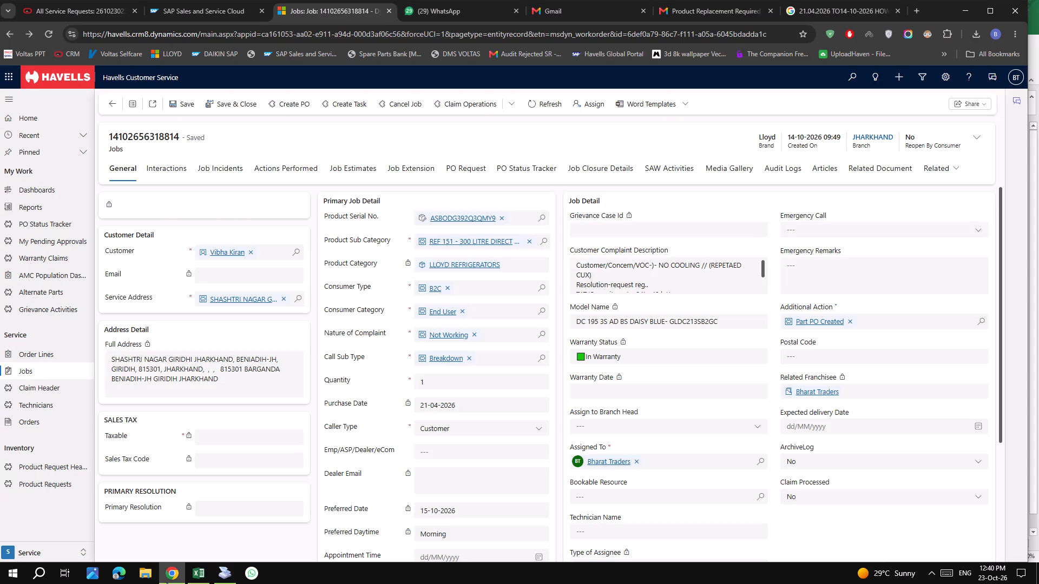
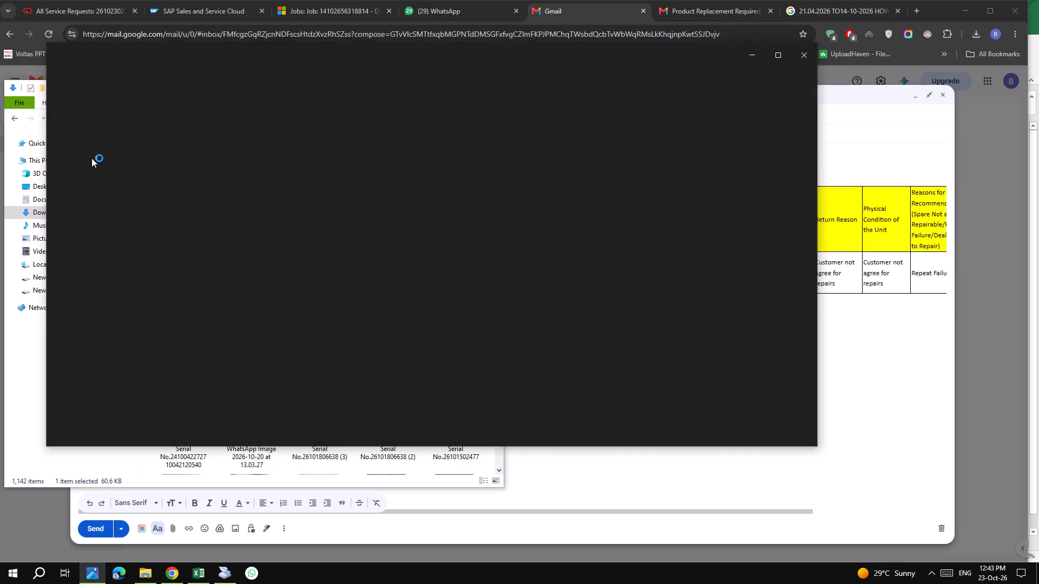
Crop the Pradip Sales invoice photo in the image editor to the paper's edges, about 955 x 554 pixels.
left_click(71, 56)
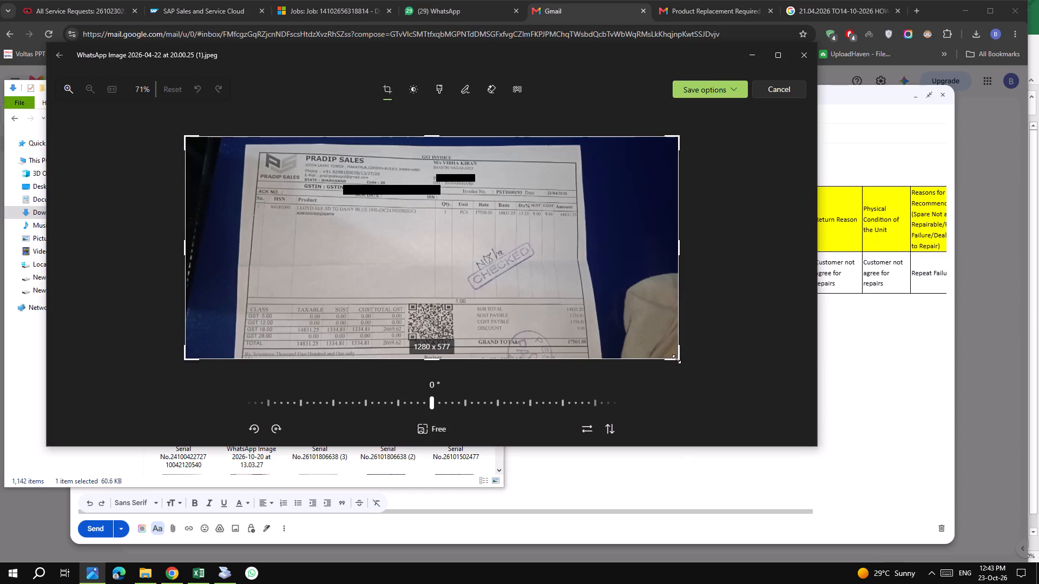
left_click_drag(677, 360, 600, 361)
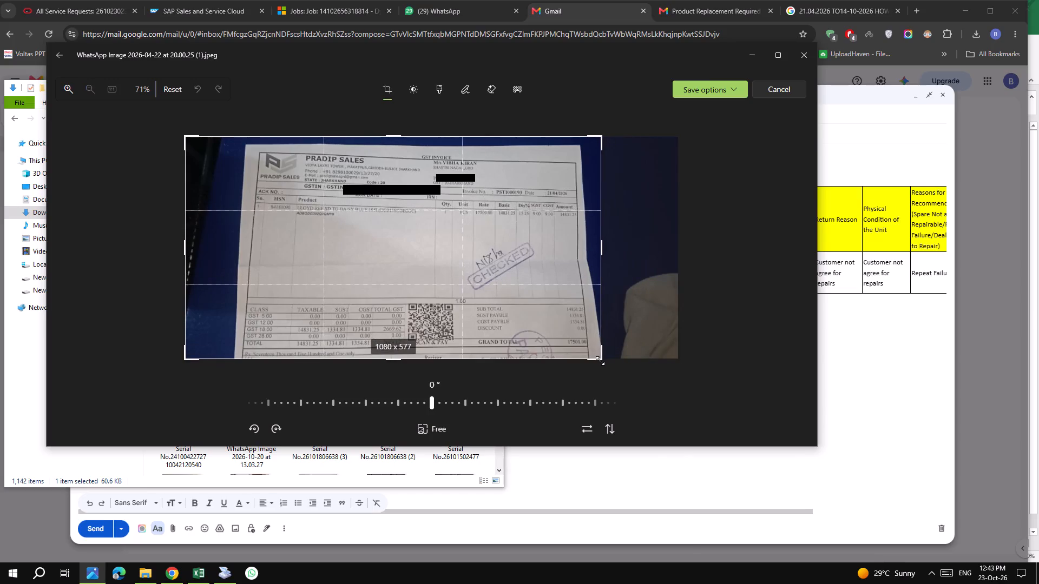
left_click_drag(600, 361, 599, 364)
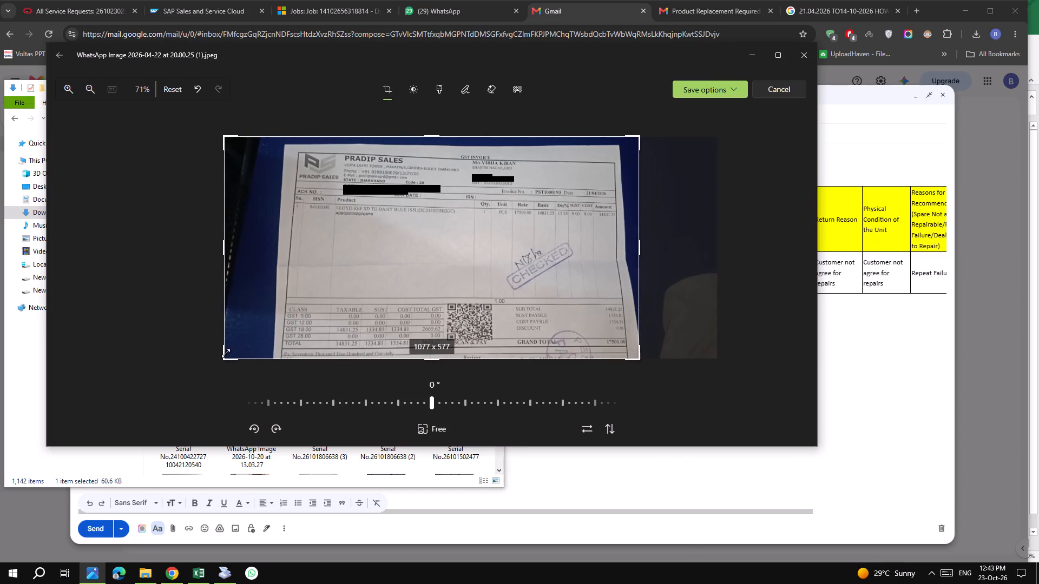
left_click_drag(220, 355, 268, 362)
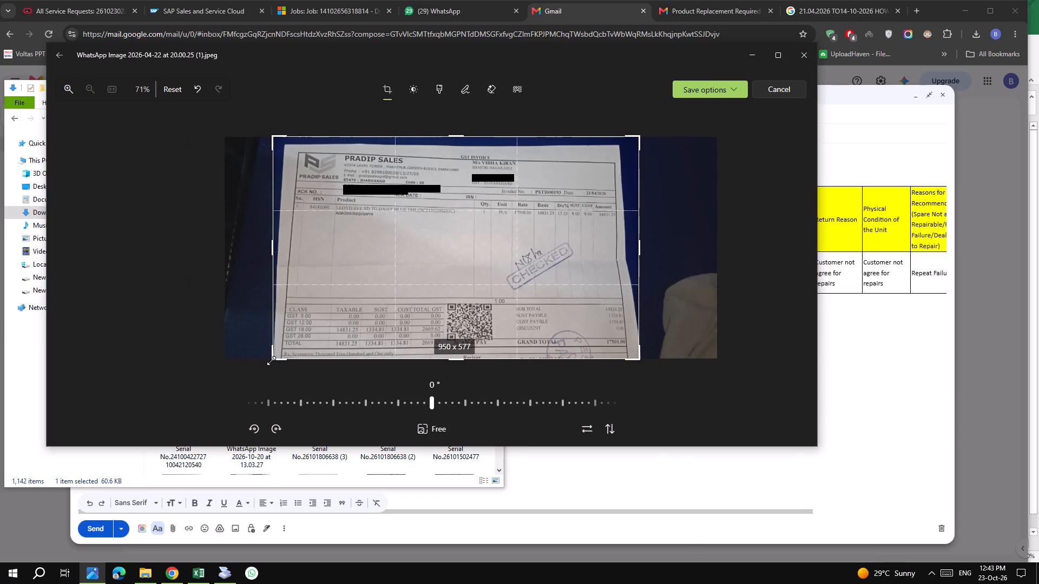
left_click_drag(616, 138, 601, 143)
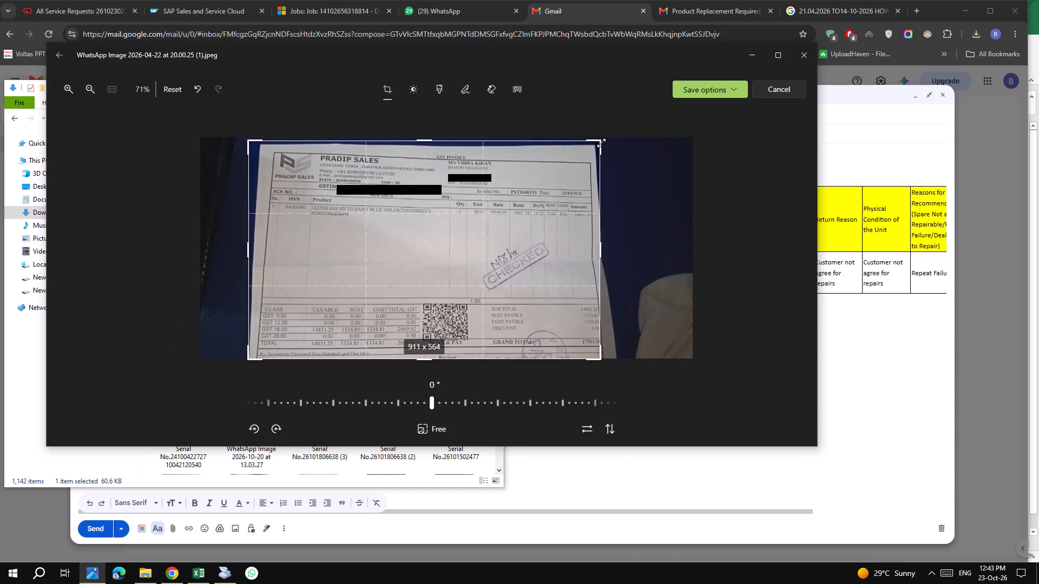
left_click_drag(601, 143, 600, 147)
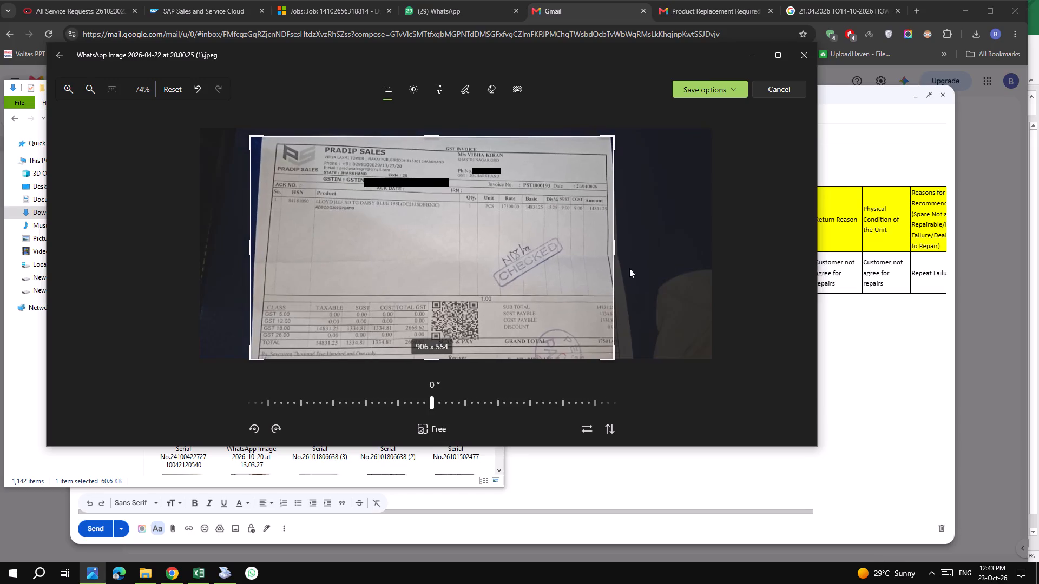
left_click_drag(613, 355, 619, 354)
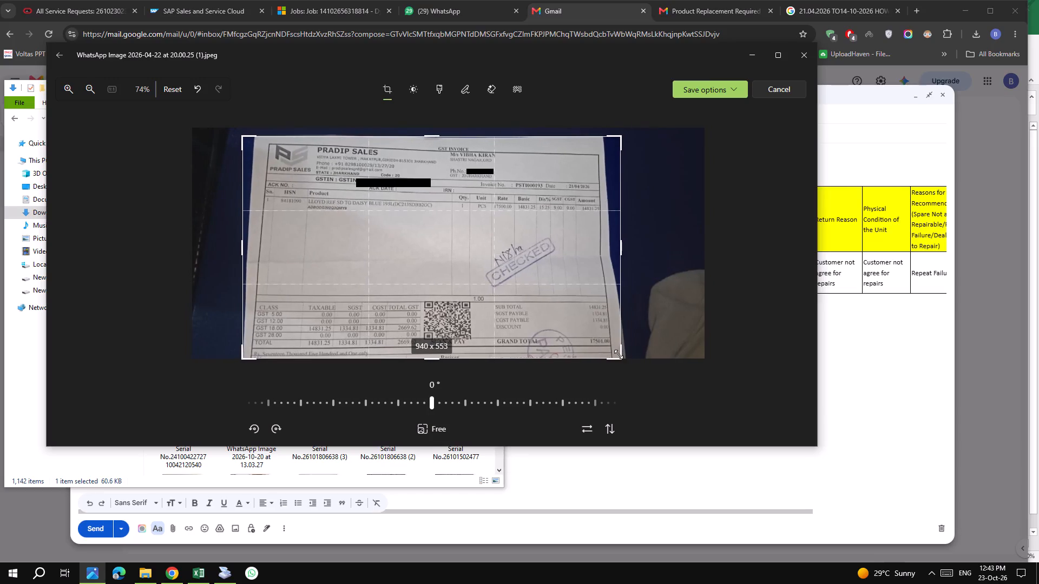
left_click_drag(619, 354, 622, 355)
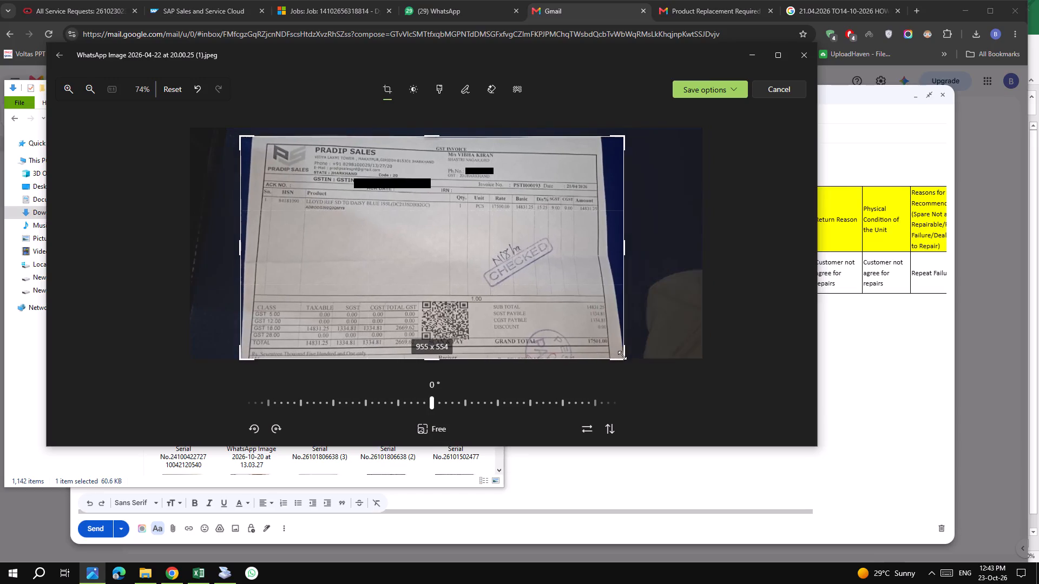
Save the cropped invoice photo as a separate JPEG copy in the Downloads folder.
left_click(710, 89)
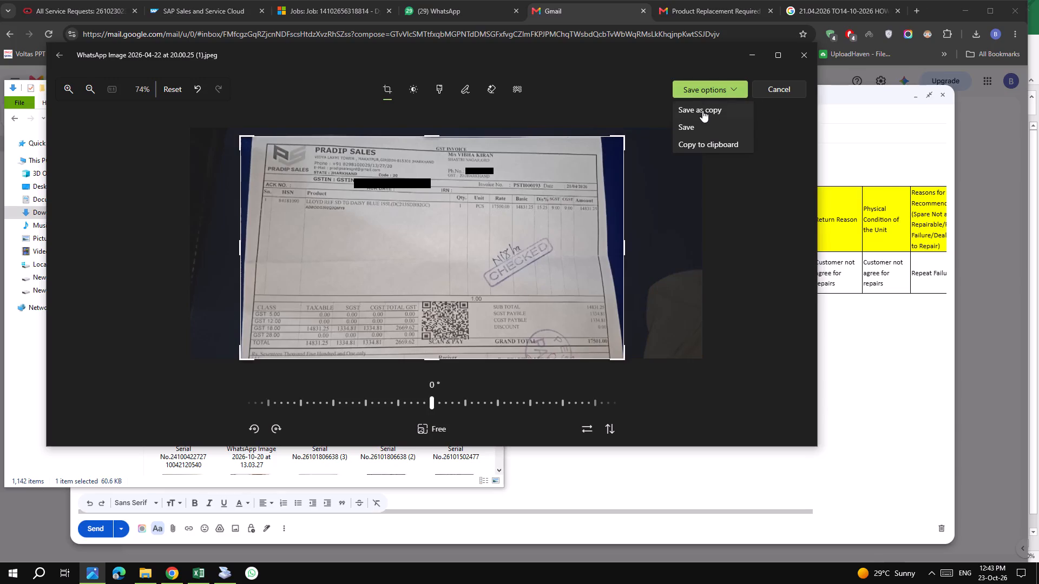
left_click(702, 110)
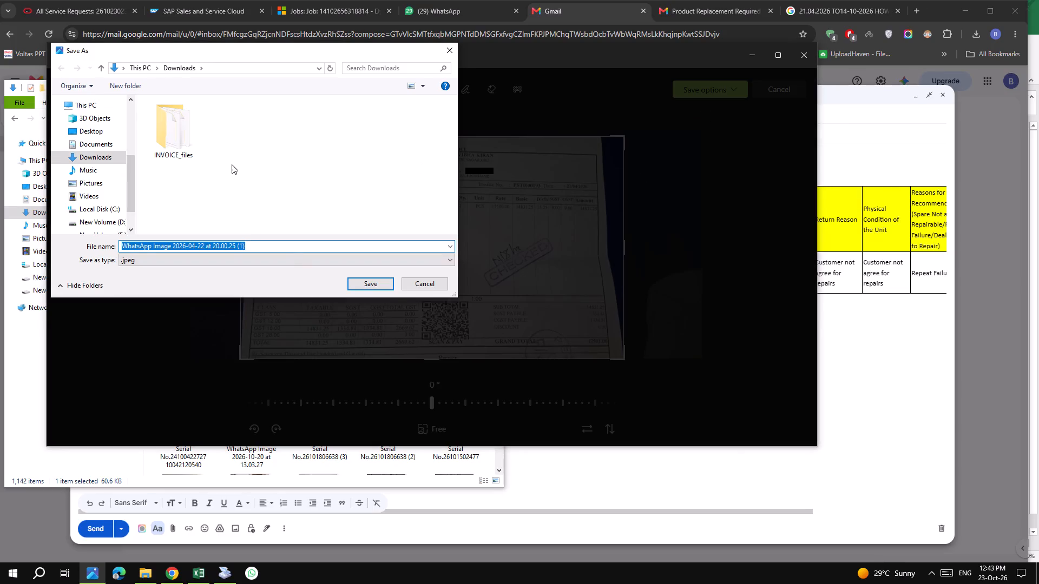
Save the edited invoice photo to Downloads as the JPEG "WhatsApp Image 2026-04-22 at 20.00.25 (1)".
left_click(358, 280)
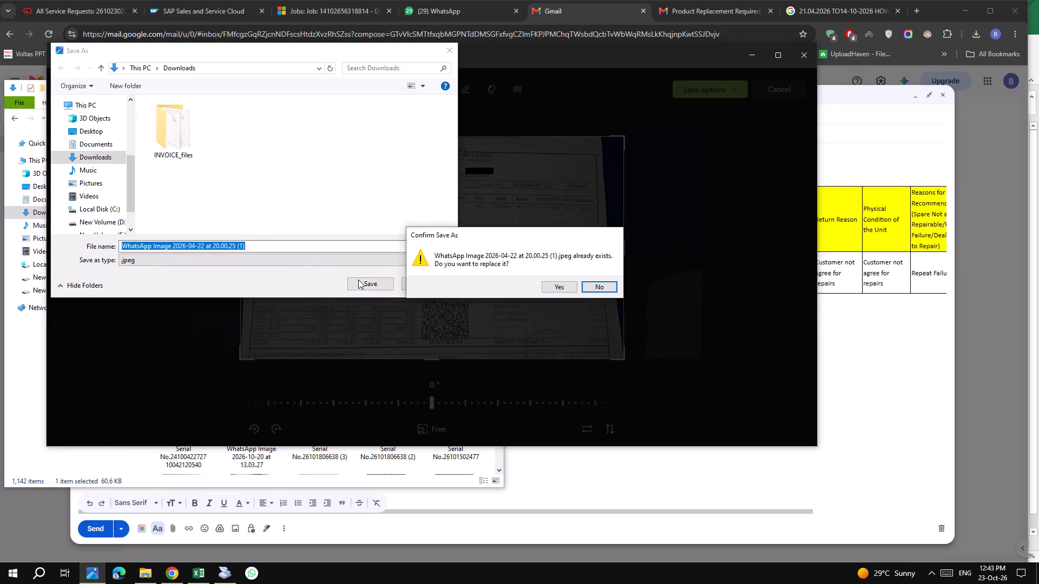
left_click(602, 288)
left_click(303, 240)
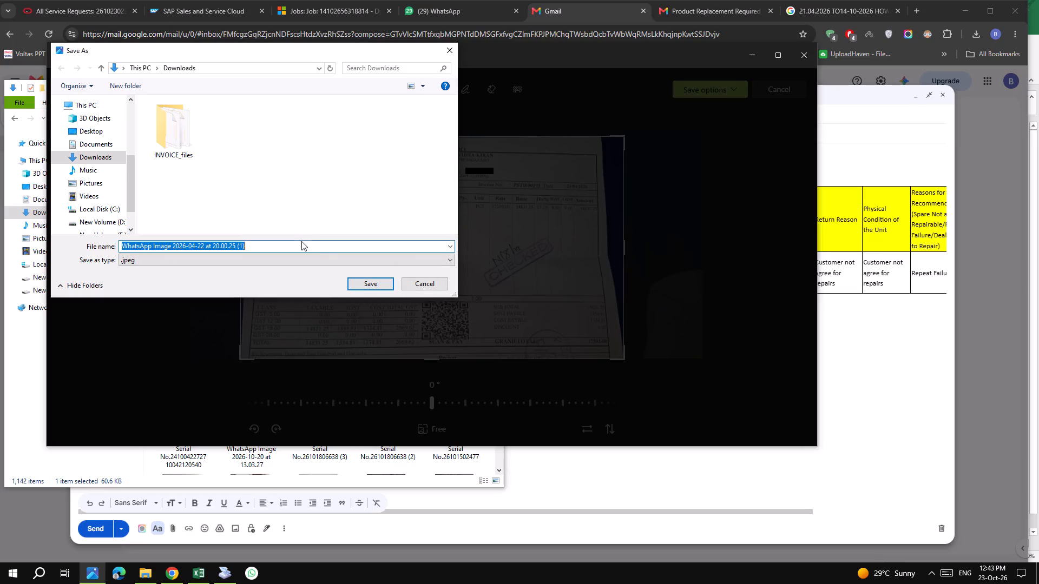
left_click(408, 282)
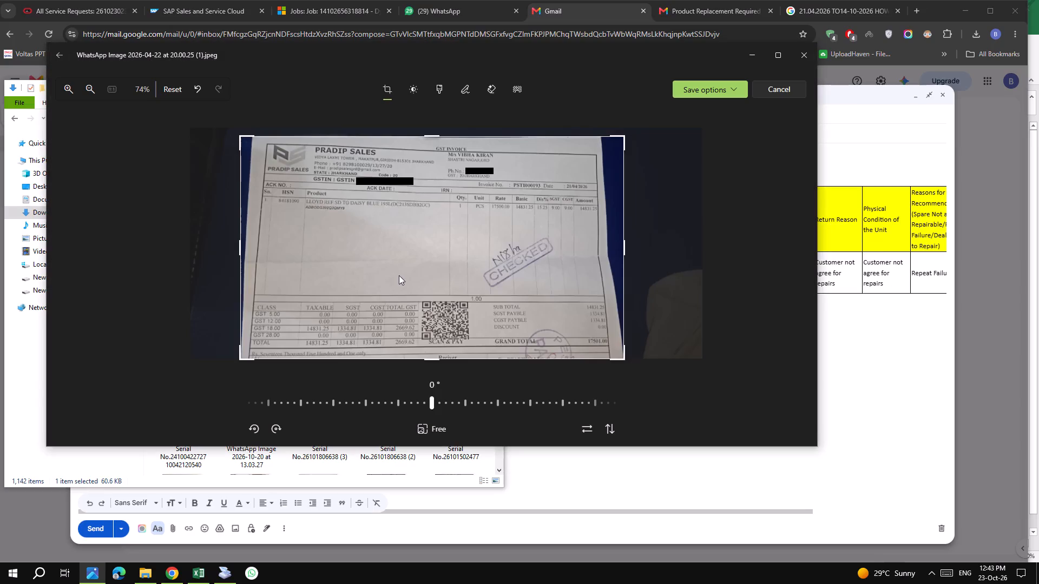
Save the cropped invoice photo over its original file, close the photo, and return to the Downloads folder.
left_click(706, 99)
left_click(707, 91)
left_click(709, 127)
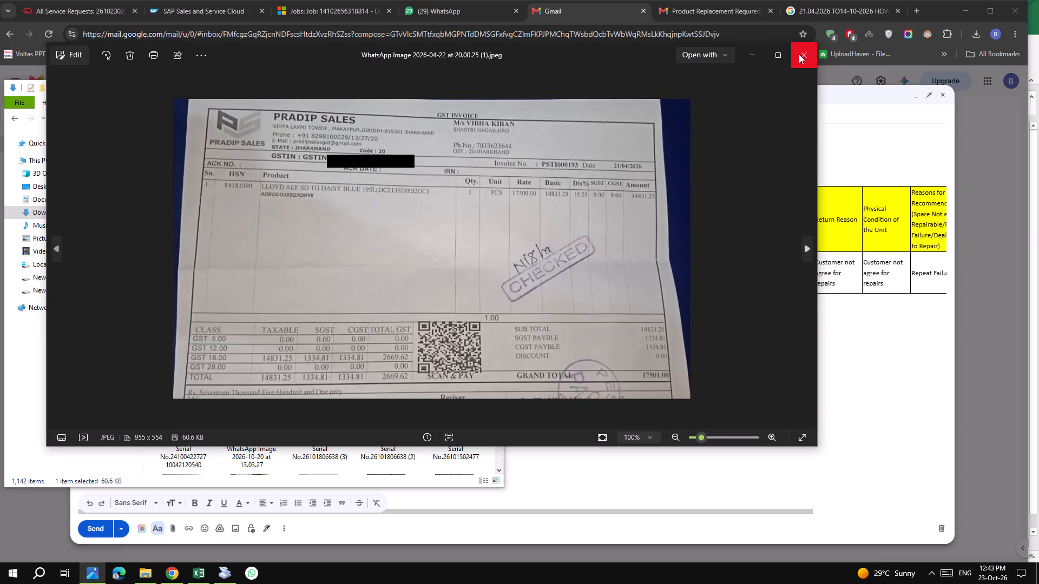
left_click(799, 54)
scroll(468, 141, "up", 3)
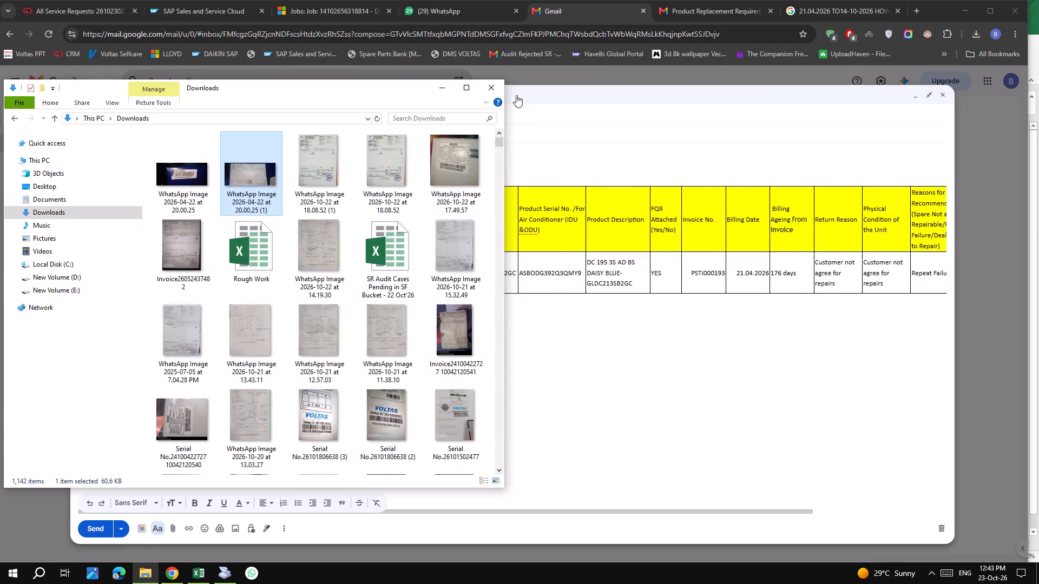
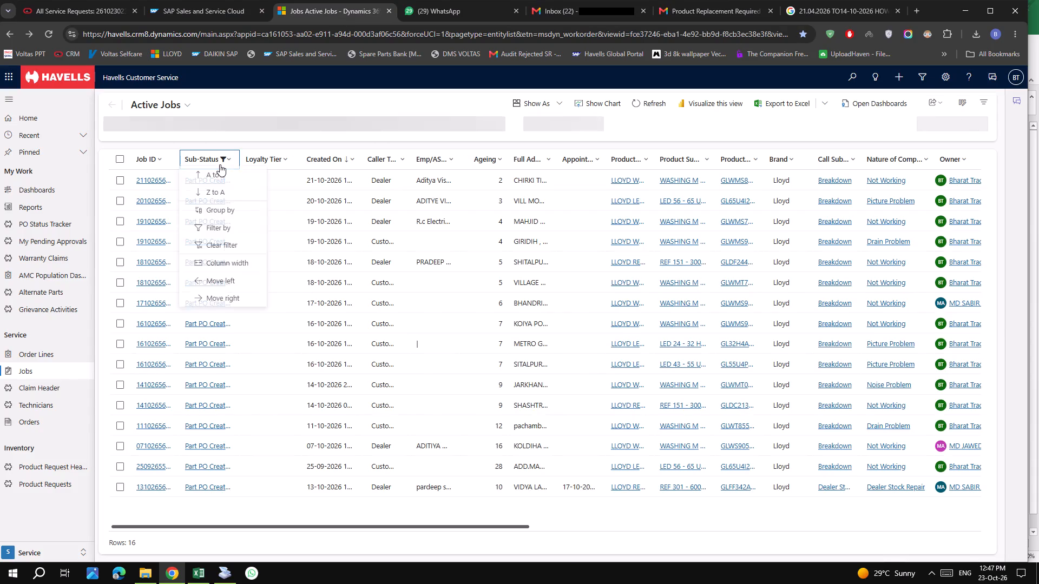
Open the sort and filter options for the Sub-Status column in the Havells Active Jobs list.
left_click(214, 157)
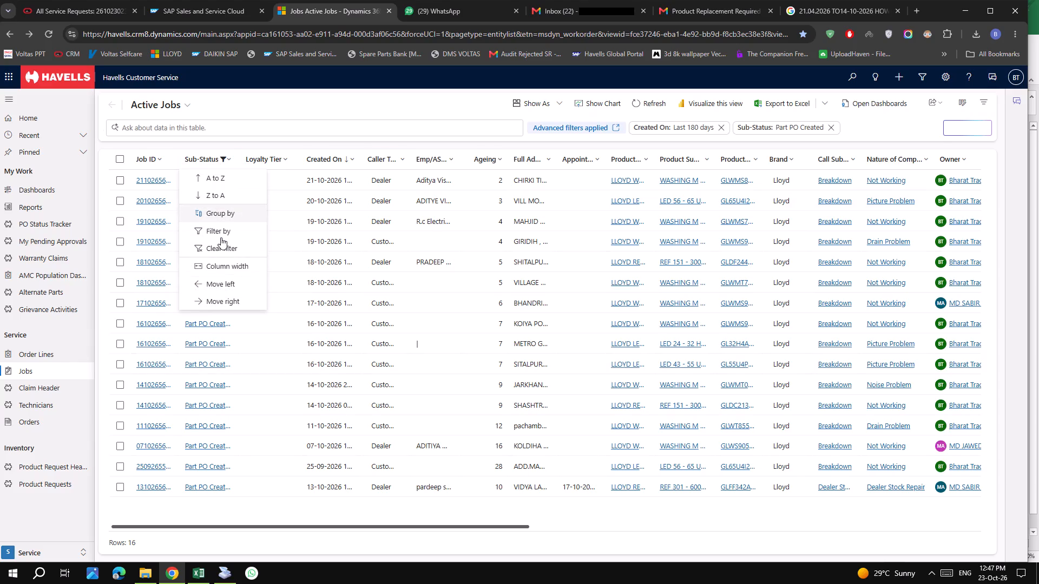
Add Work Allocated to the Part PO Created sub-status filter on Active Jobs and review the listed jobs across their columns.
left_click(220, 233)
left_click(213, 242)
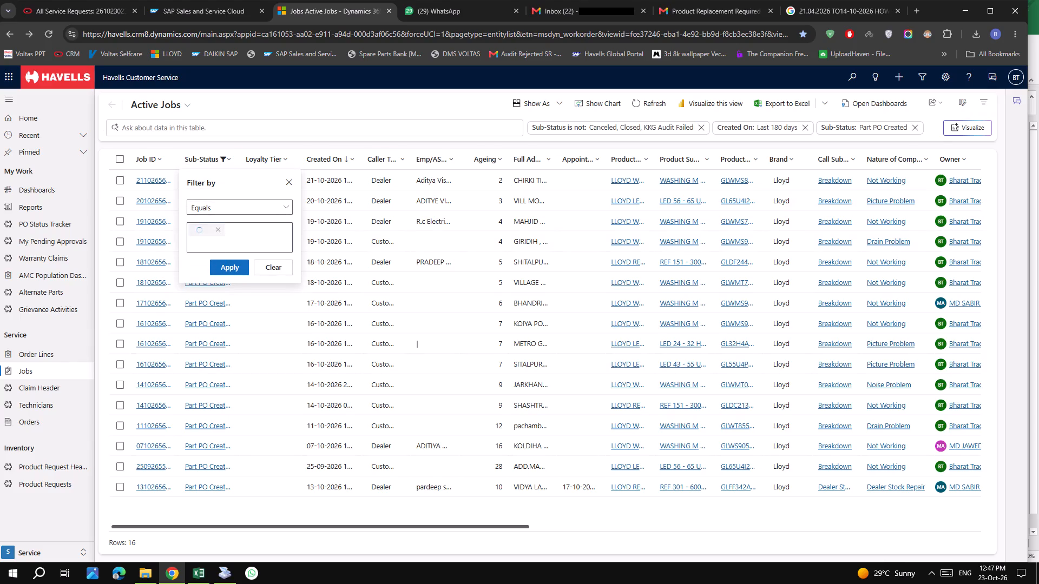
key("w")
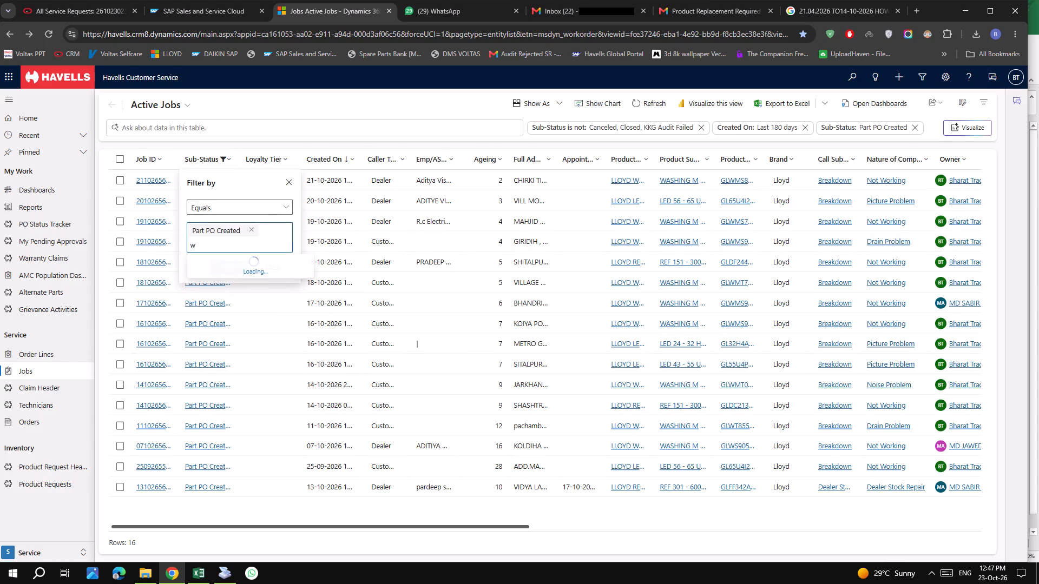
left_click(235, 281)
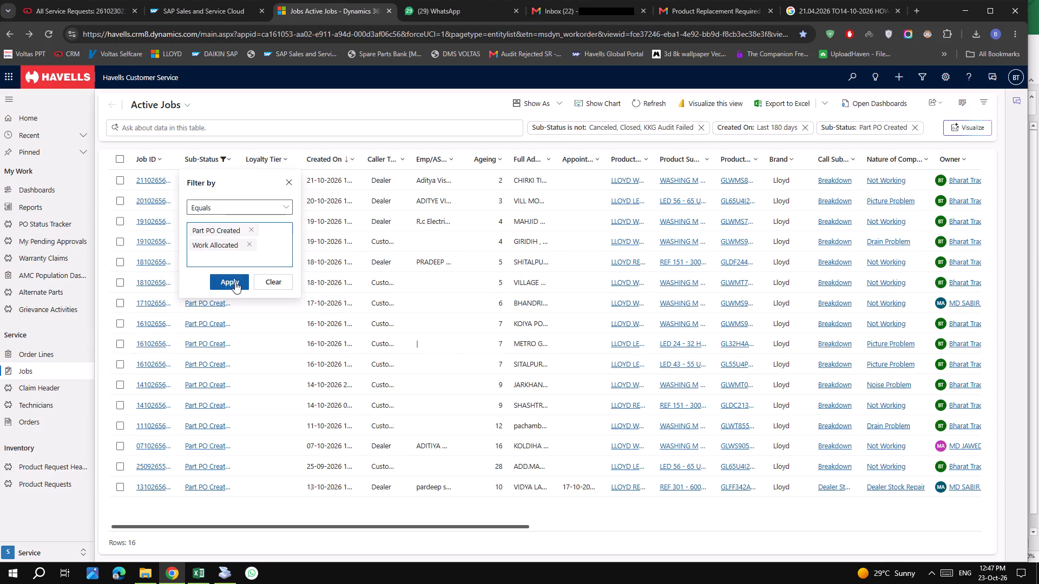
left_click(235, 282)
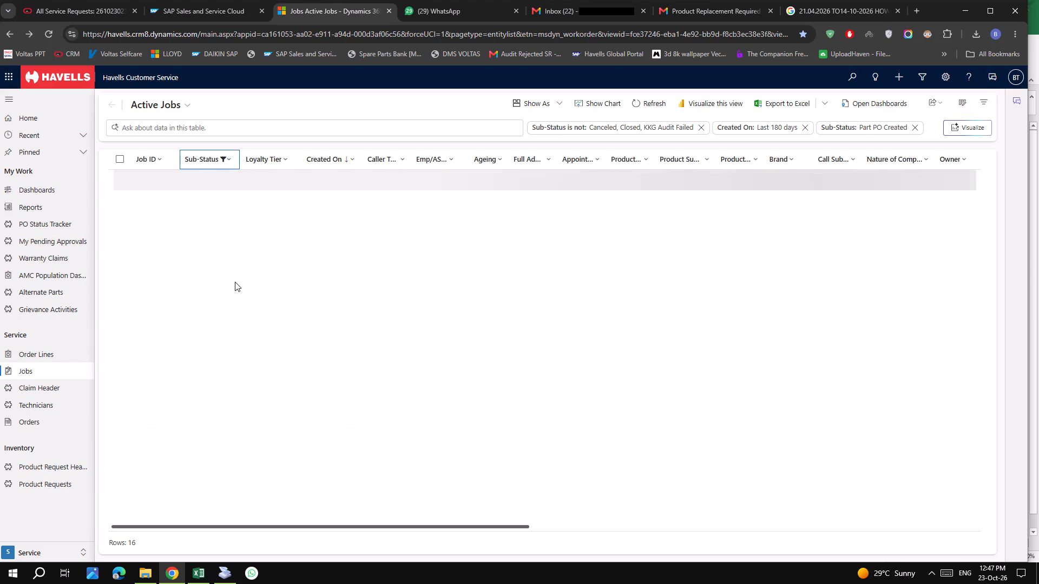
left_click(327, 106)
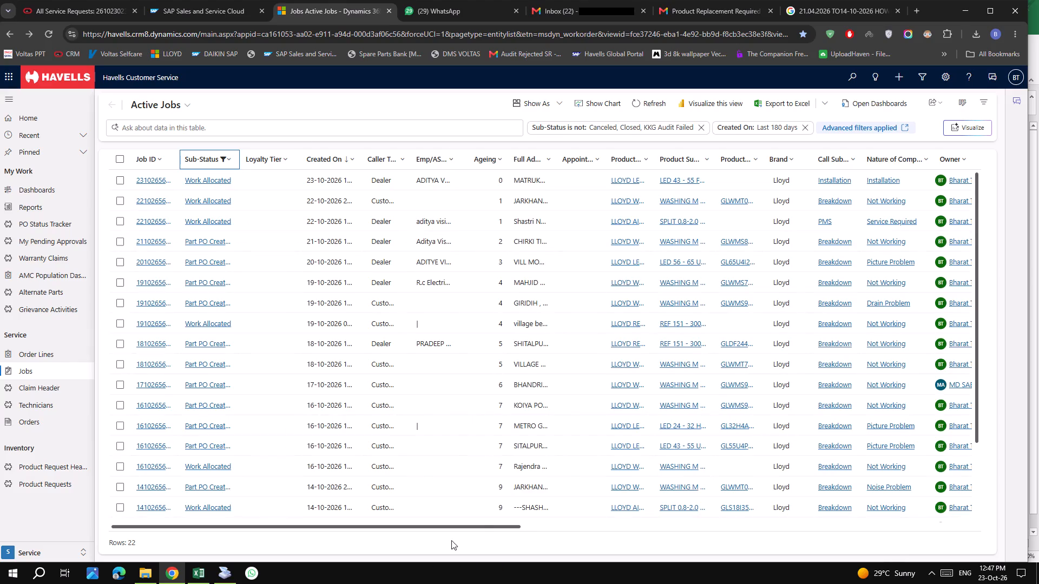
left_click_drag(483, 526, 509, 530)
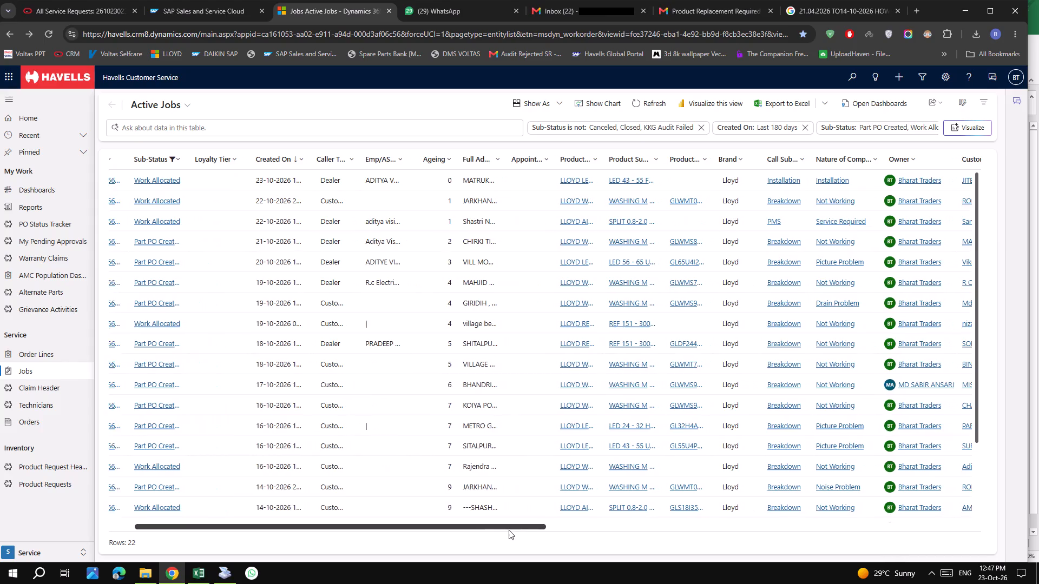
left_click_drag(509, 530, 557, 532)
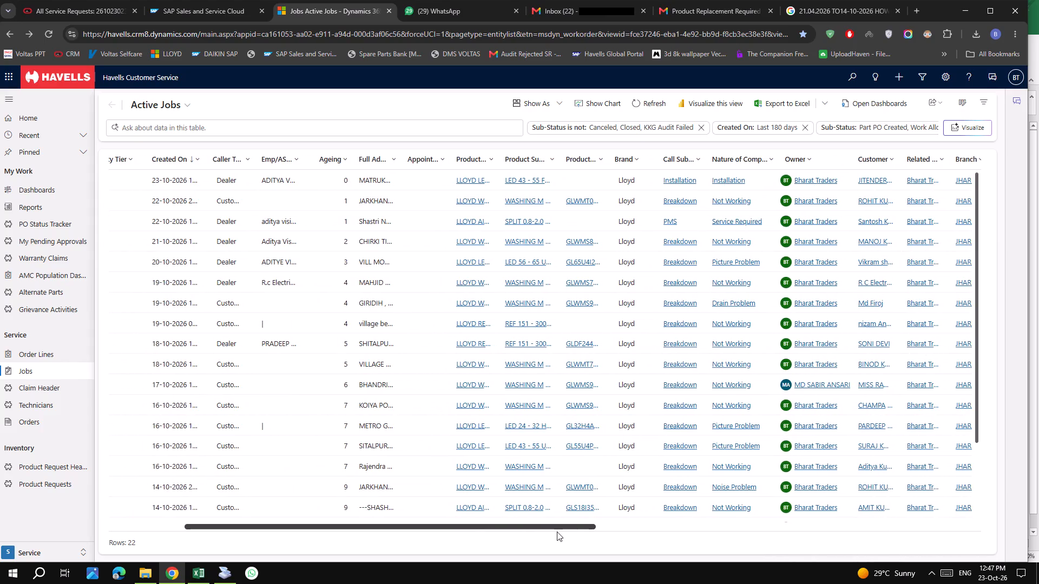
left_click_drag(557, 532, 421, 532)
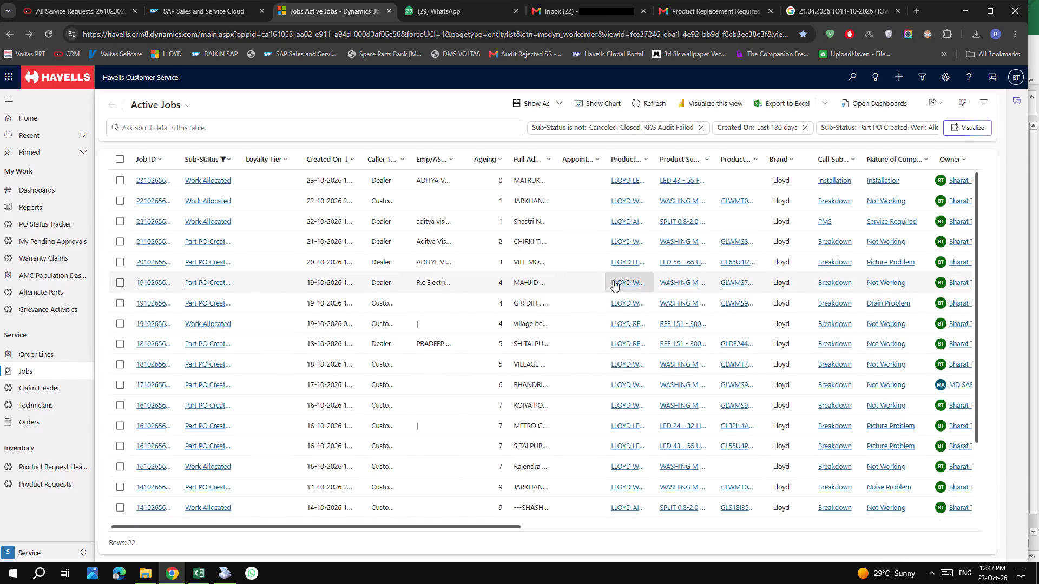
scroll(648, 255, "up", 2)
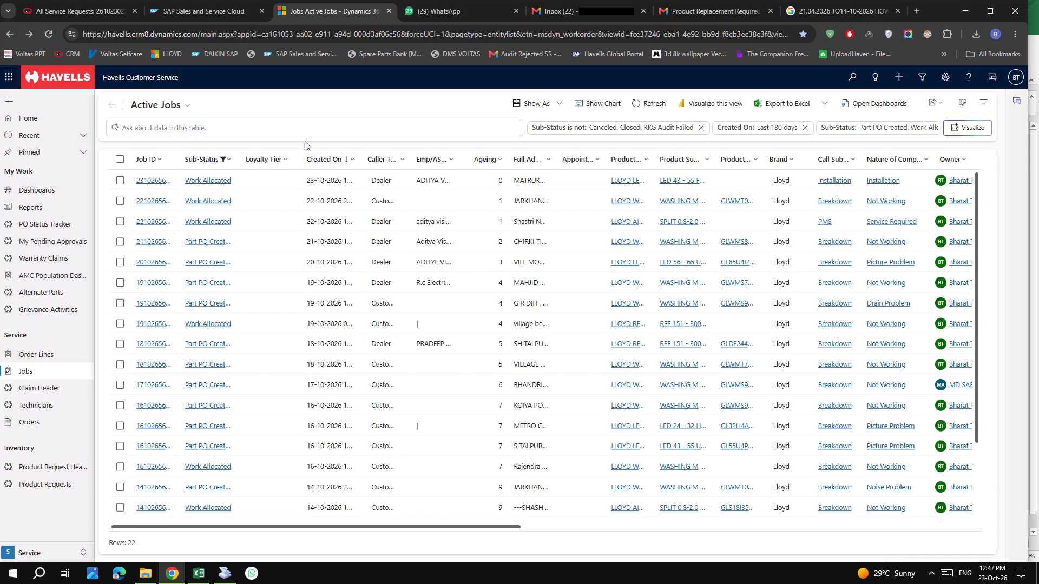
Replace the sub-status filter values on Active Jobs with Work Done SMS and review the listed jobs across their columns.
left_click(218, 152)
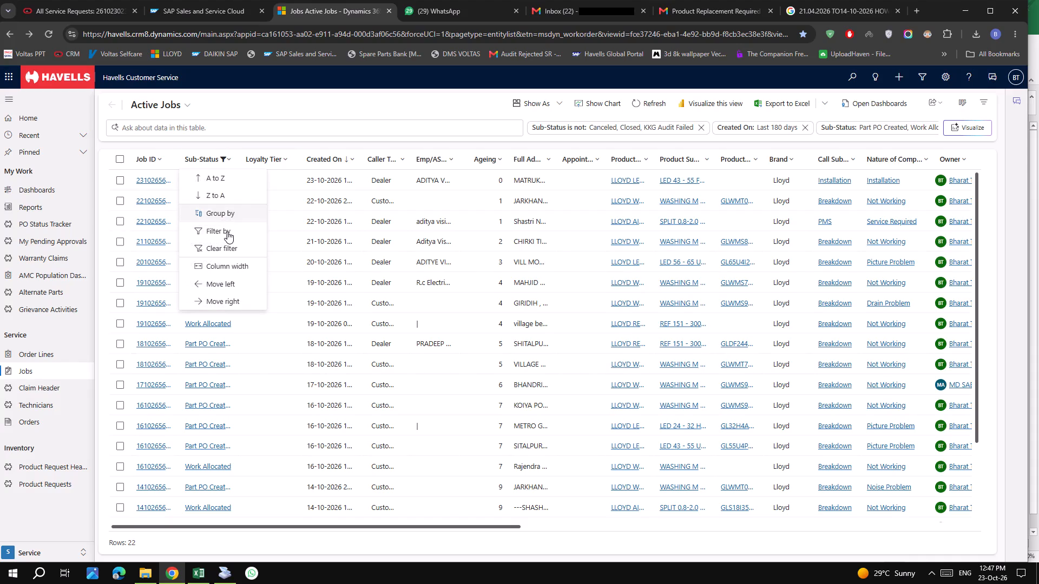
left_click(227, 231)
double_click(252, 230)
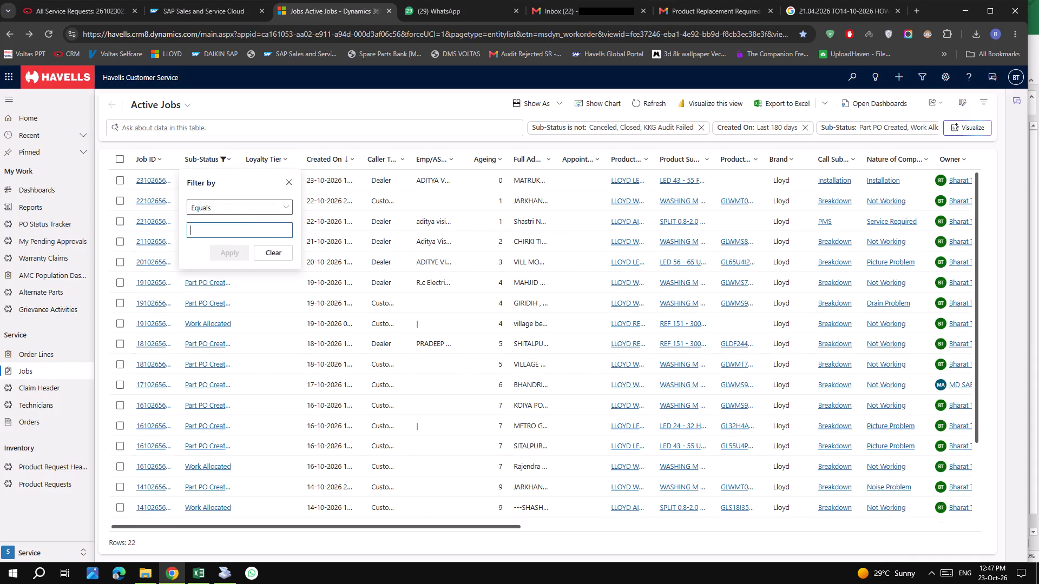
key("w")
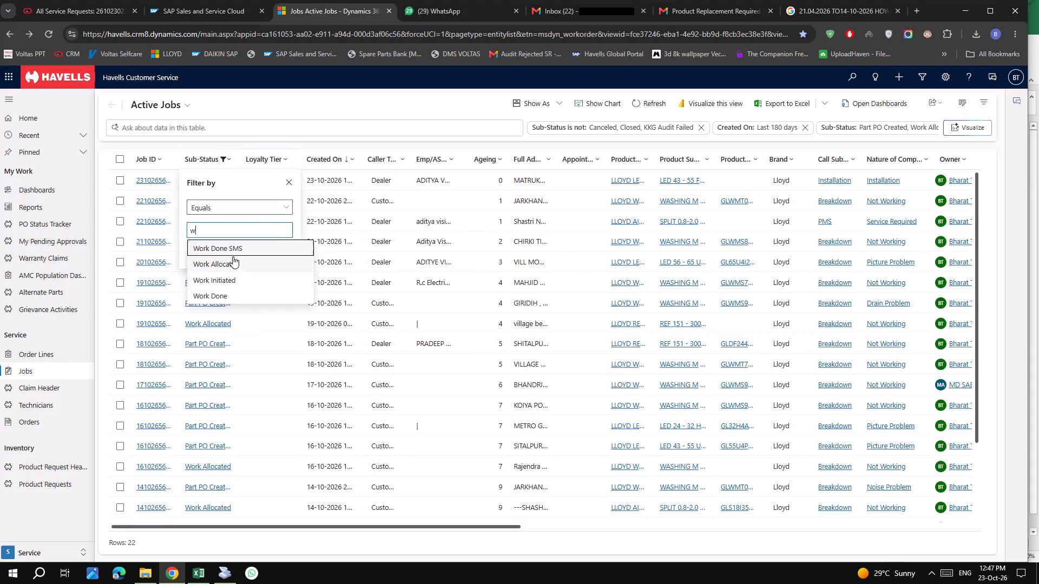
left_click(236, 249)
left_click(236, 267)
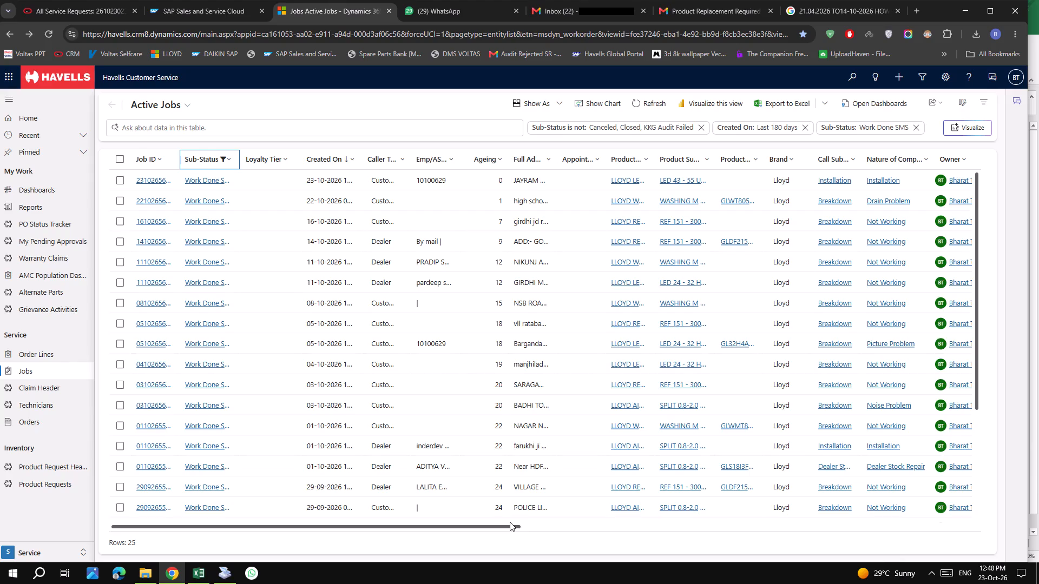
left_click_drag(510, 523, 610, 541)
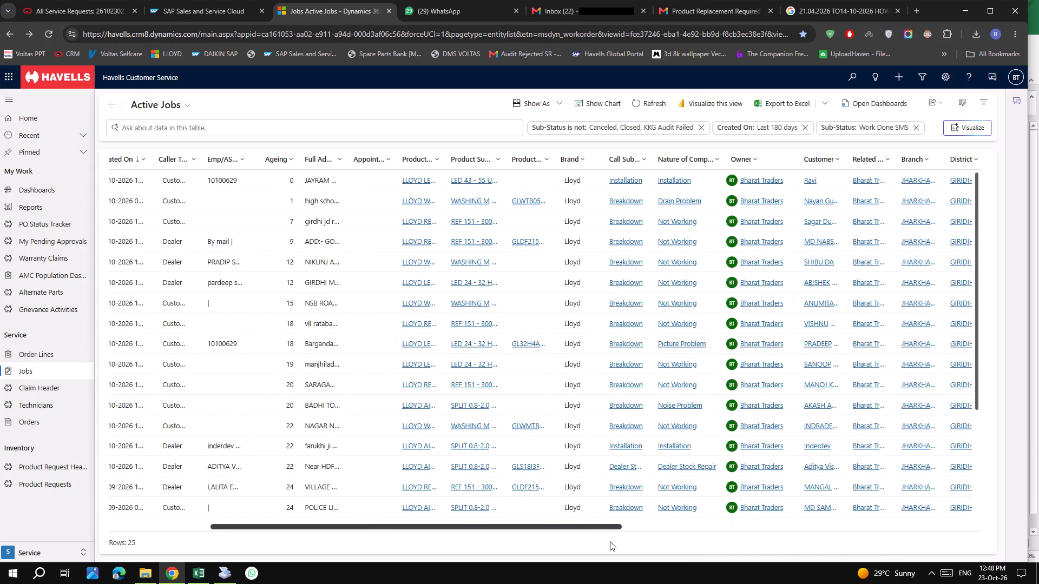
left_click_drag(610, 541, 586, 545)
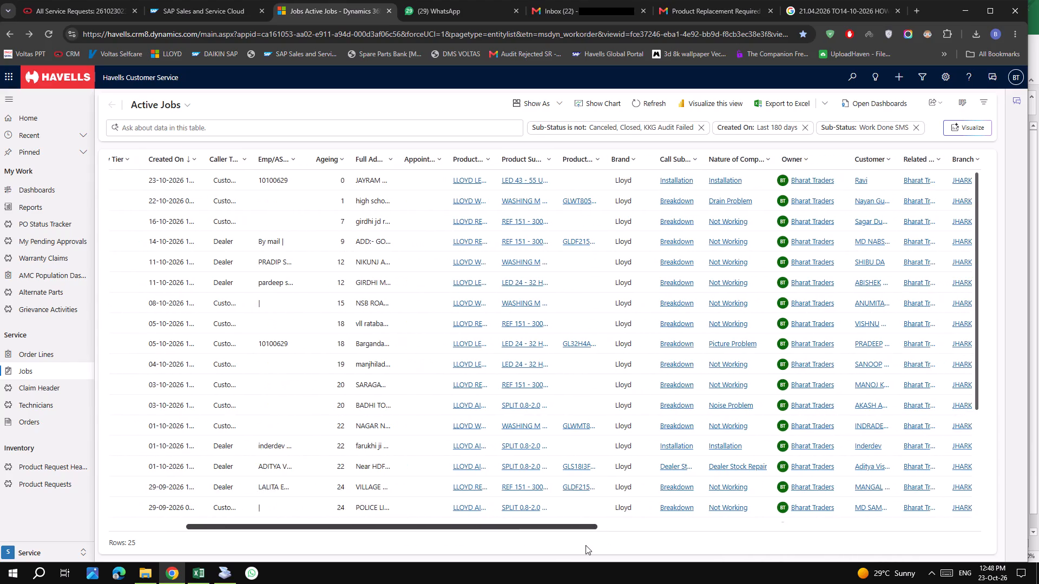
left_click_drag(586, 545, 332, 545)
scroll(333, 380, "up", 5)
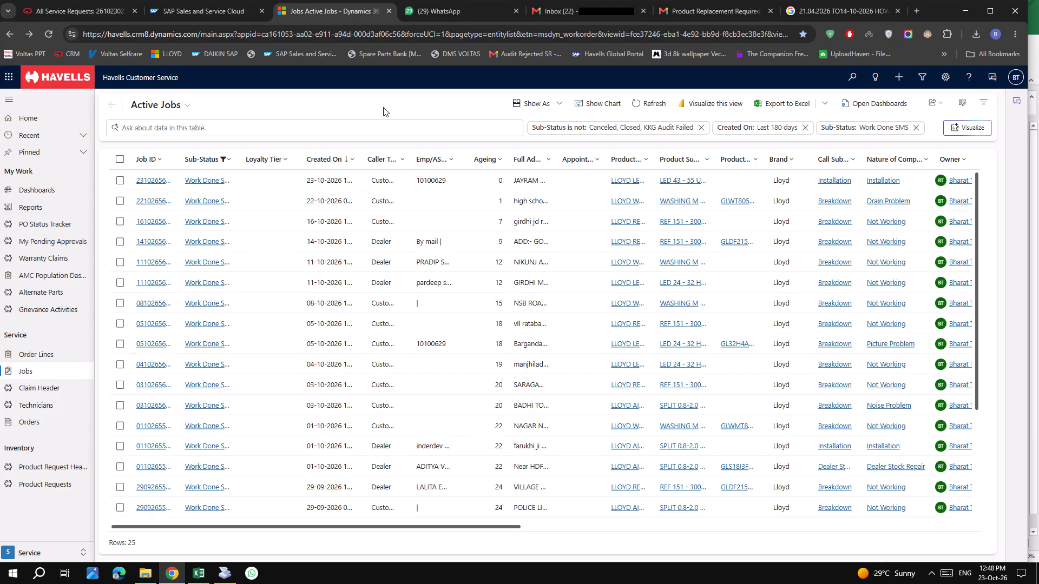
scroll(388, 153, "up", 3)
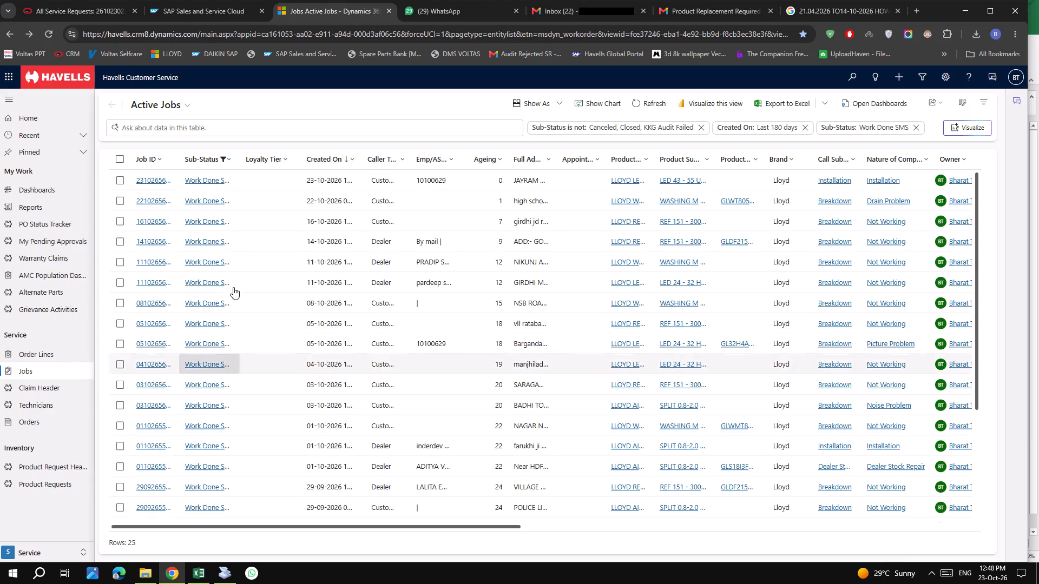
scroll(291, 218, "up", 2)
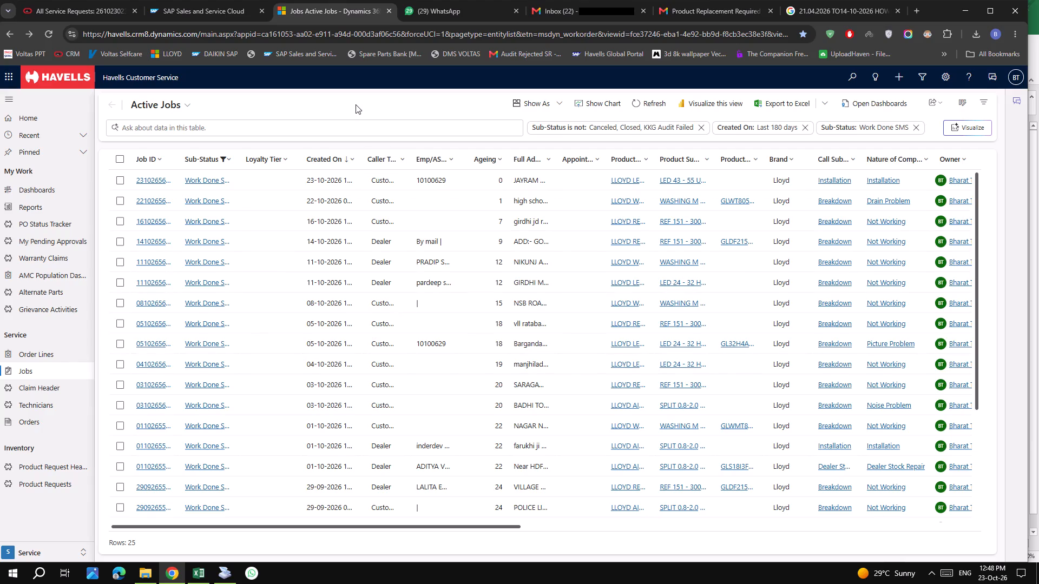